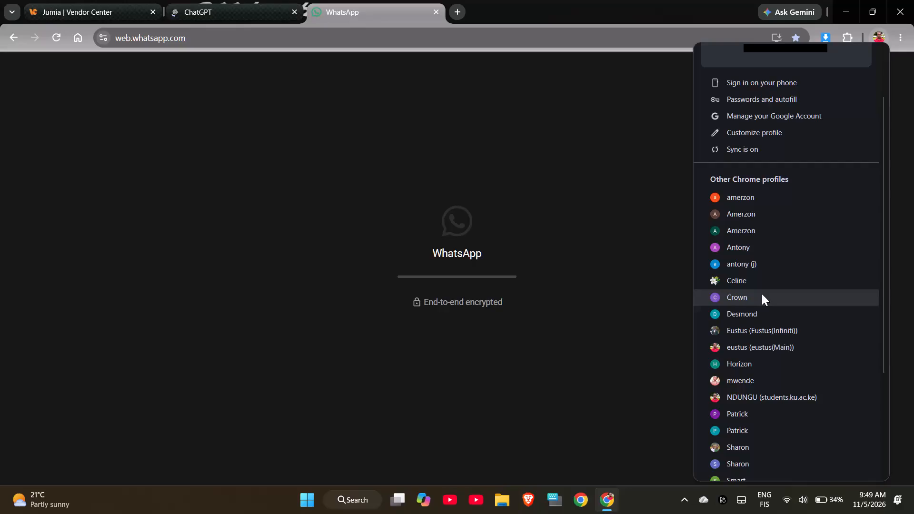
Open the Crown browser profile and load the Jumia Vendor Center in it.
left_click(755, 292)
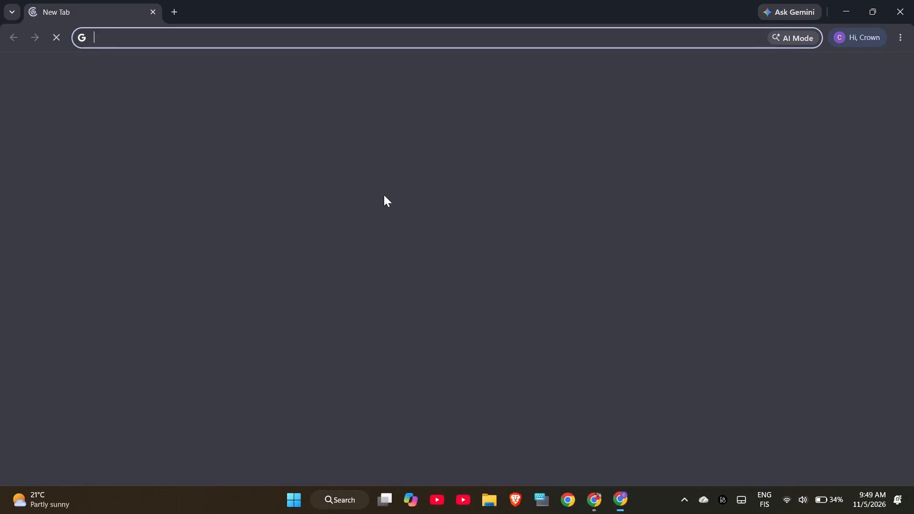
left_click(349, 350)
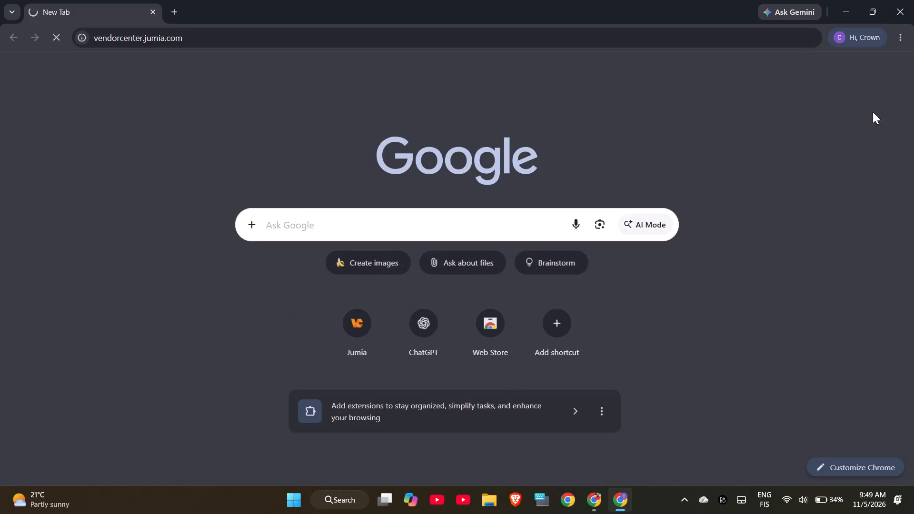
Open the Antony browser profile from the profile list and load its bookmarked Jumia Vendor Center.
left_click(856, 34)
left_click(872, 40)
left_click(880, 38)
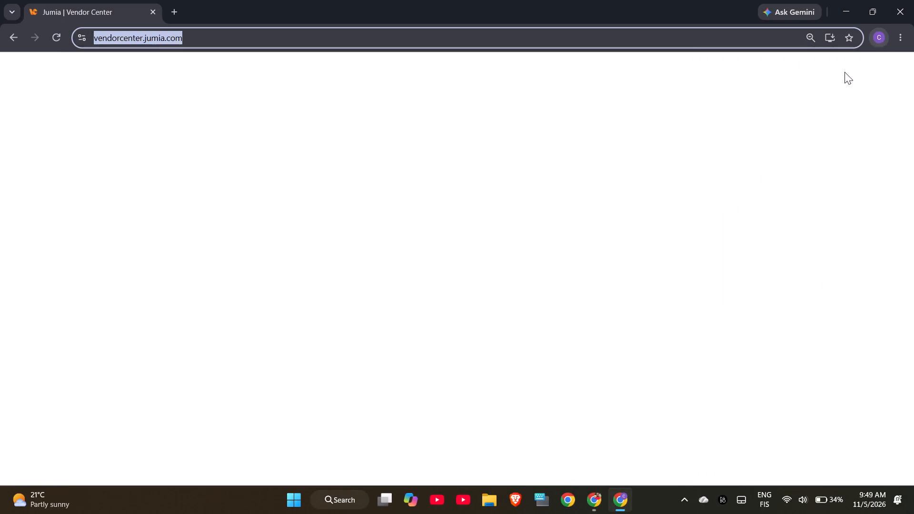
left_click(876, 38)
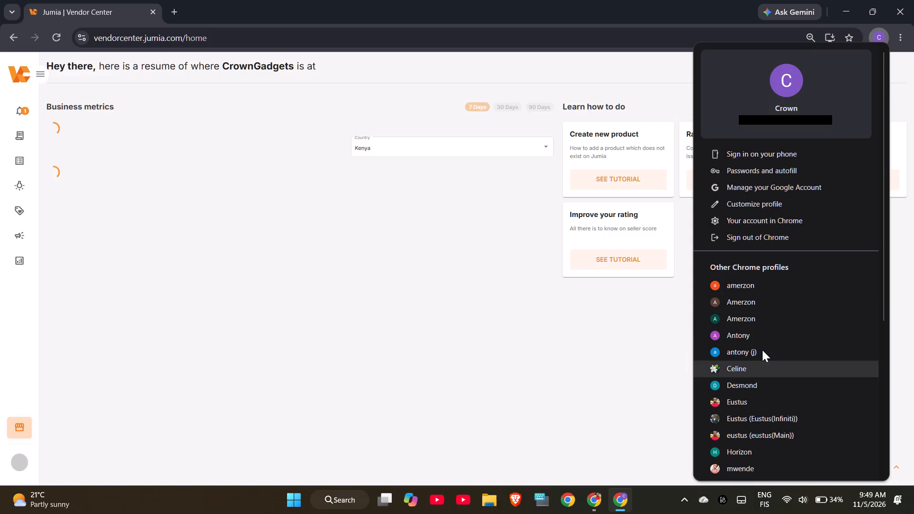
left_click(773, 334)
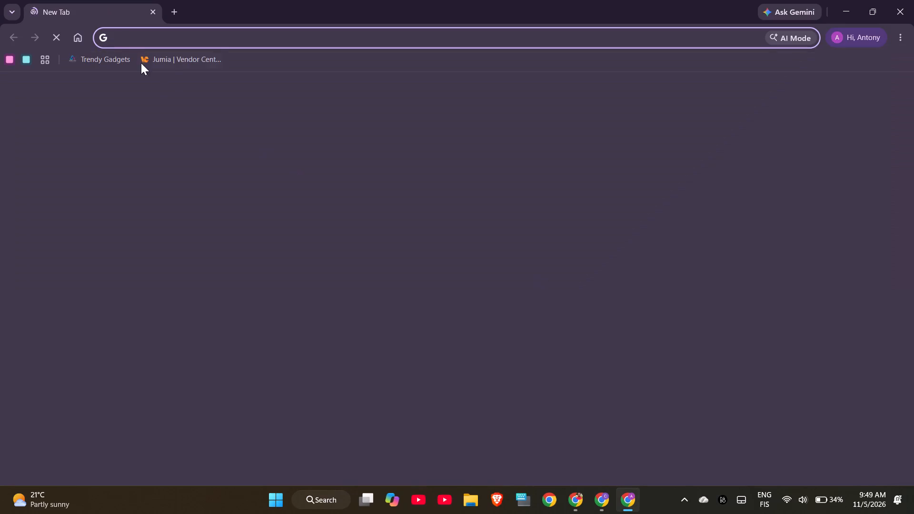
left_click(166, 66)
Return to the CrownGadgets window, explore the new Notification Center and read the welcome notification in full.
left_click(595, 507)
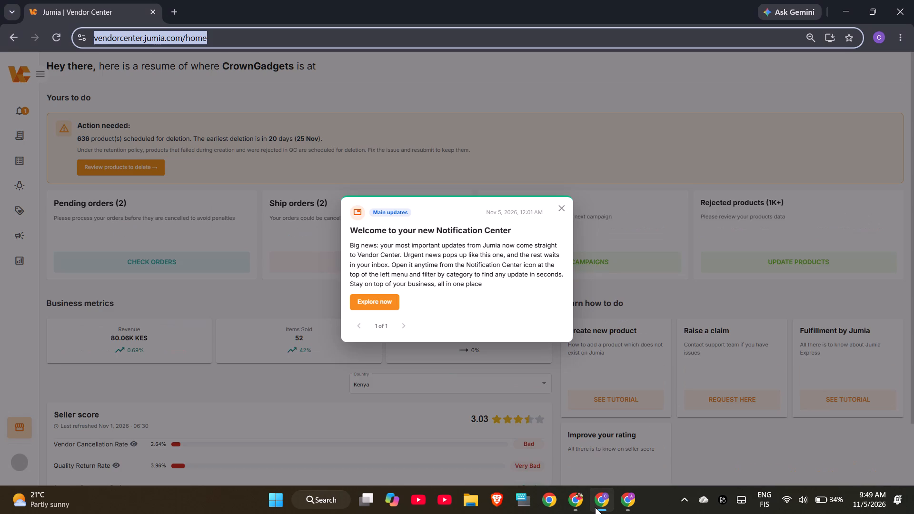
left_click(371, 303)
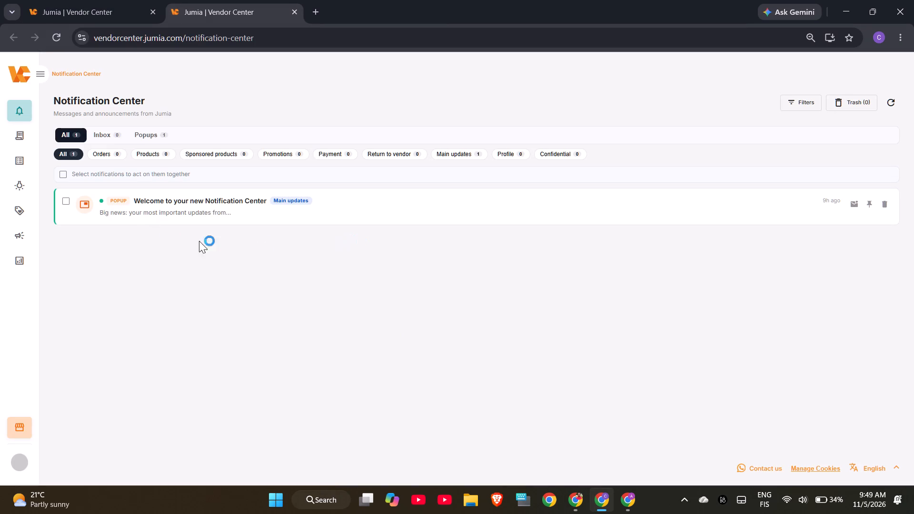
left_click(149, 135)
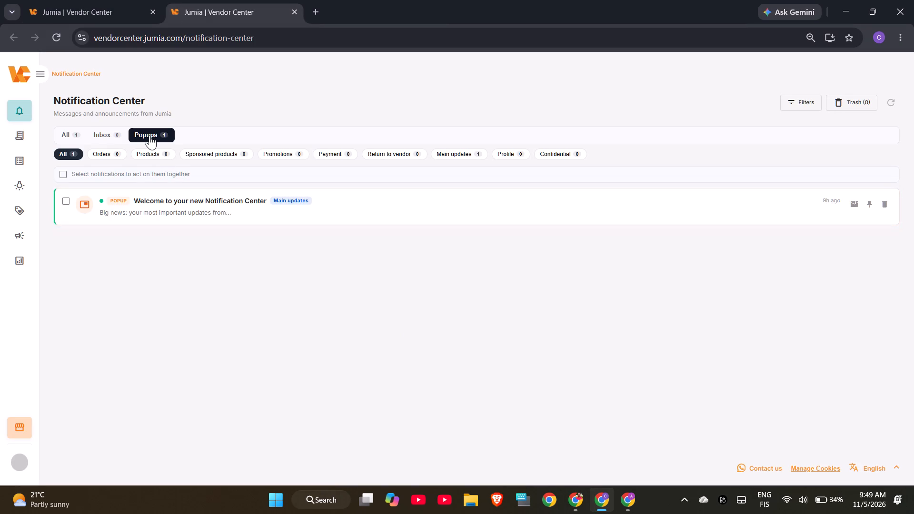
left_click(84, 137)
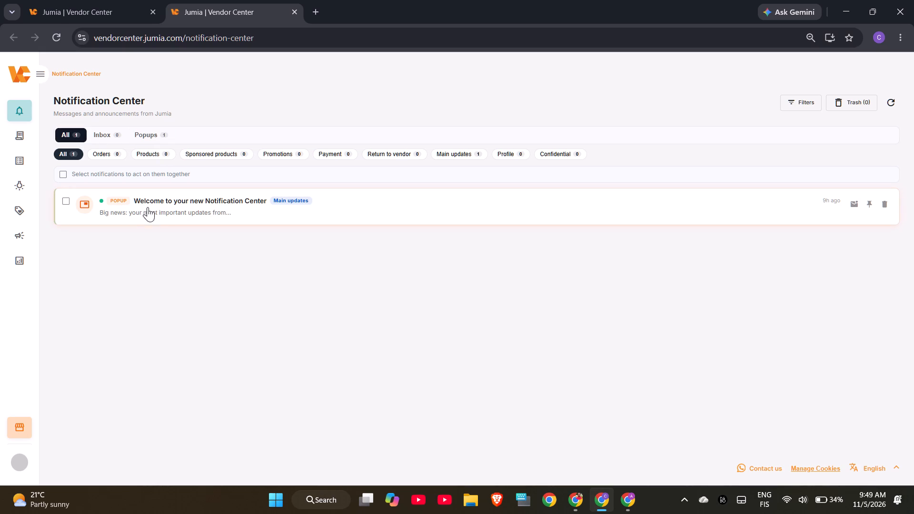
left_click(225, 211)
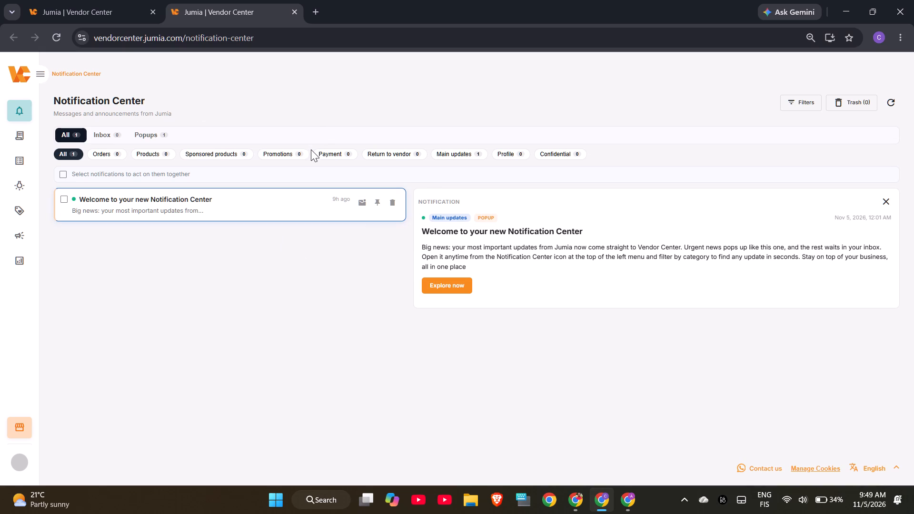
Open the pending orders page of the CrownGadgets shop.
left_click(29, 131)
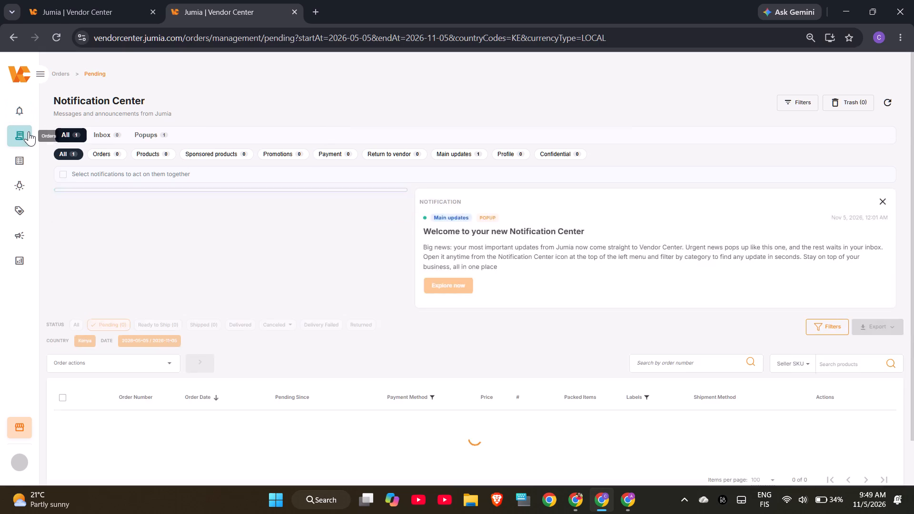
Switch to the Antony profile's Vendor Center window.
left_click(635, 501)
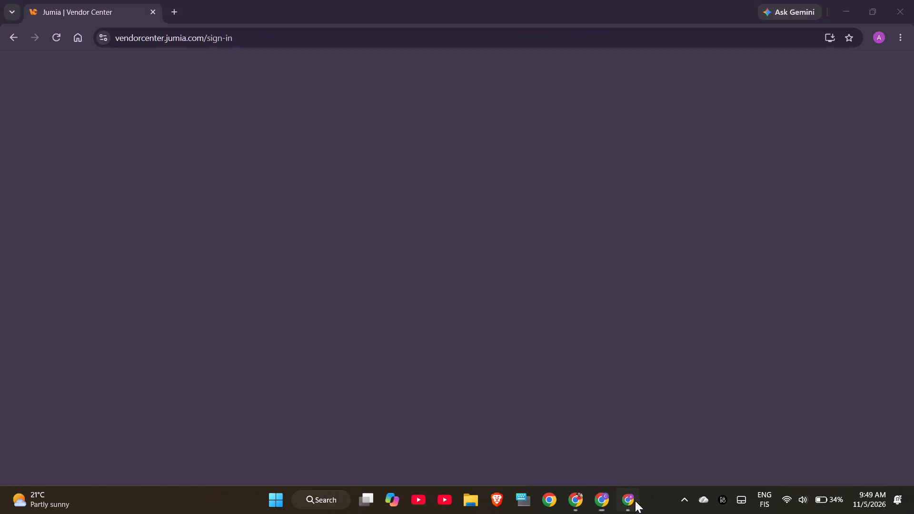
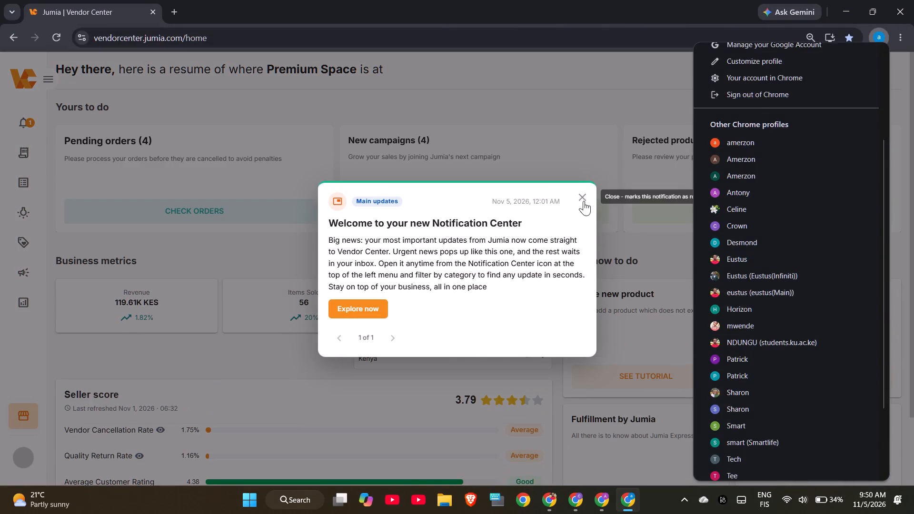
Dismiss the welcome notification and open the pending orders page of the Premium Space shop.
left_click(272, 200)
left_click(271, 209)
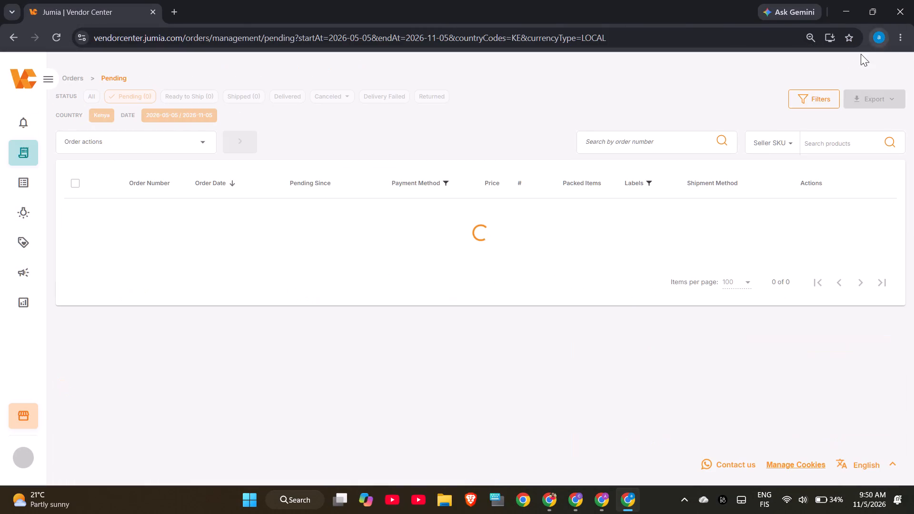
Open the tony browser profile from the profile list and load its Jumia Vendor Center shortcut.
left_click(873, 40)
scroll(807, 375, "down", 3)
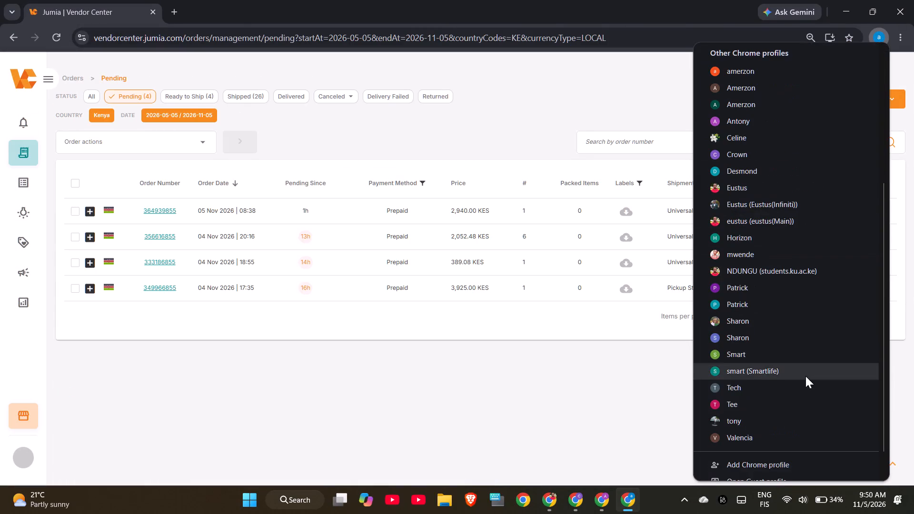
double_click(747, 420)
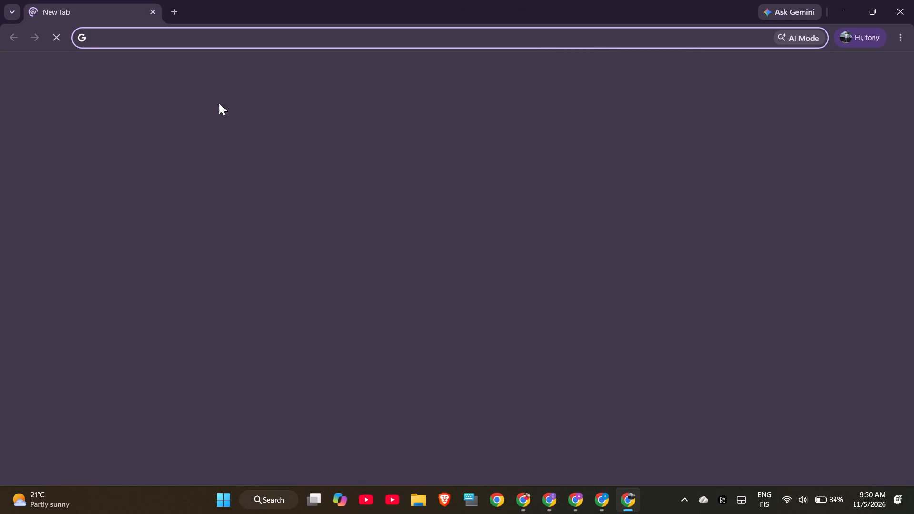
left_click(301, 321)
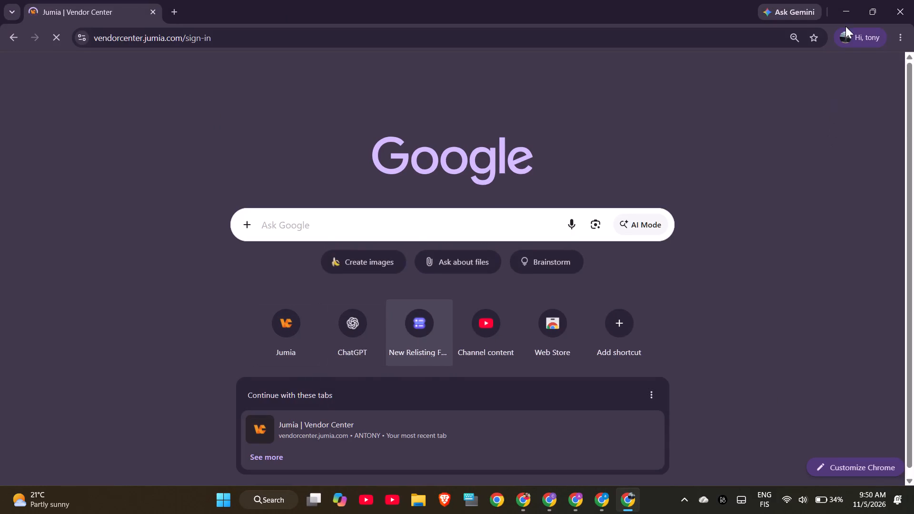
Open the mwende browser profile from the profile list and load its Jumia Vendor Center home page.
left_click(845, 25)
left_click(868, 39)
left_click(879, 37)
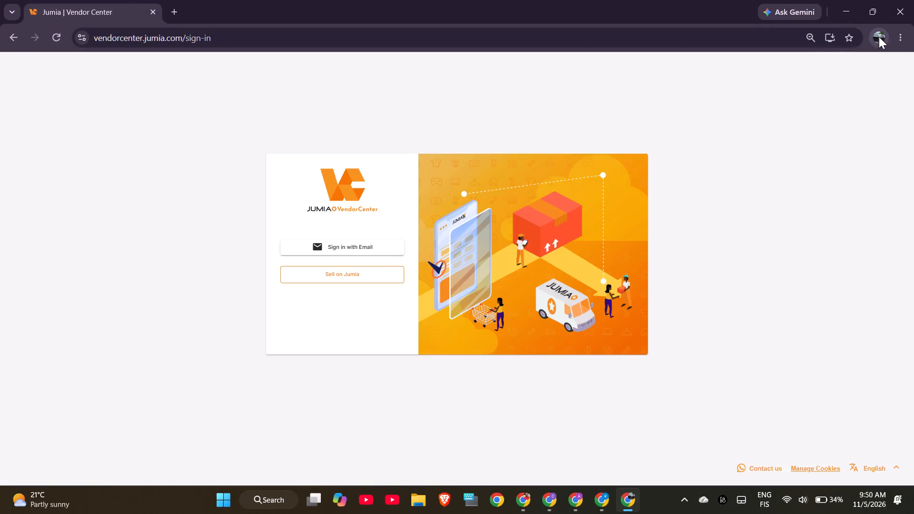
scroll(760, 365, "down", 2)
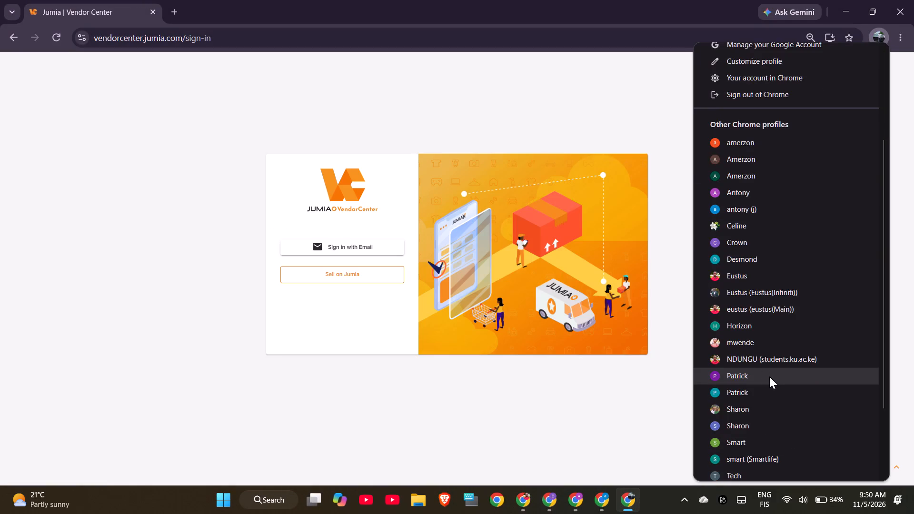
left_click(752, 350)
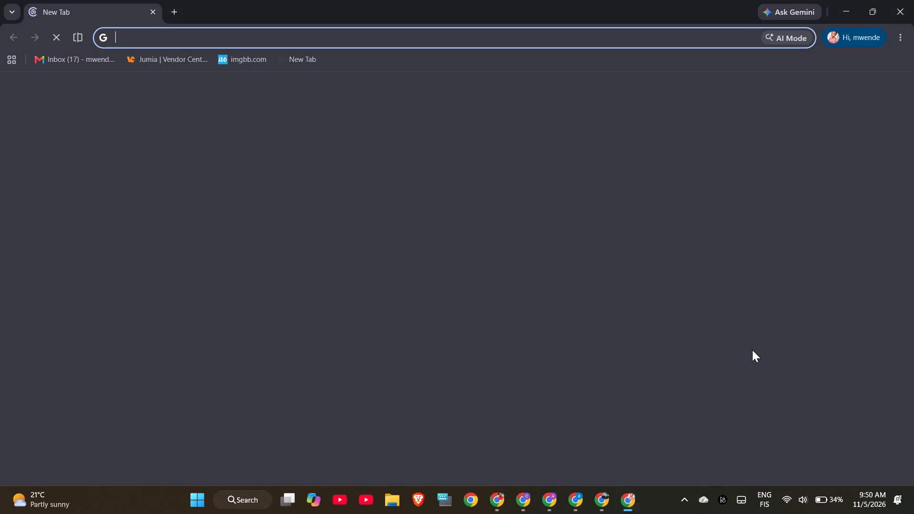
left_click(261, 380)
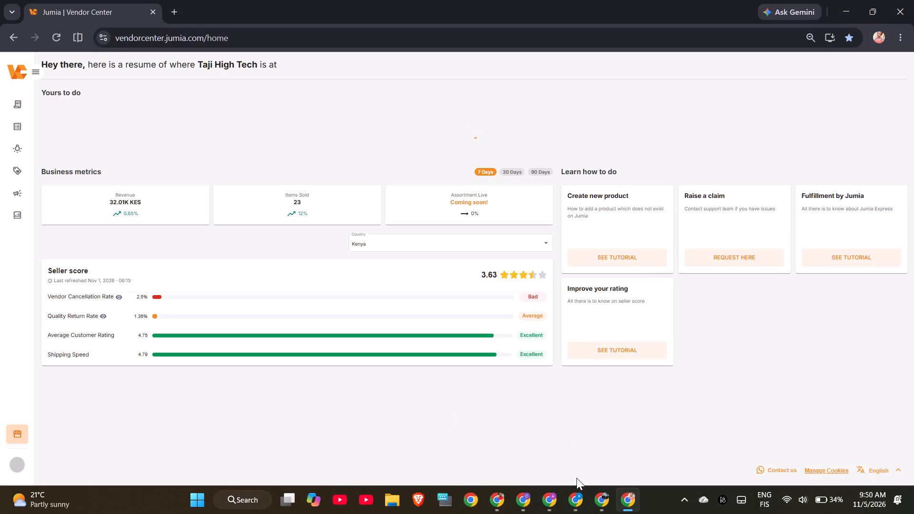
Open the Patrick browser profile with the teal avatar and load its bookmarked Jumia Vendor Center.
left_click(875, 39)
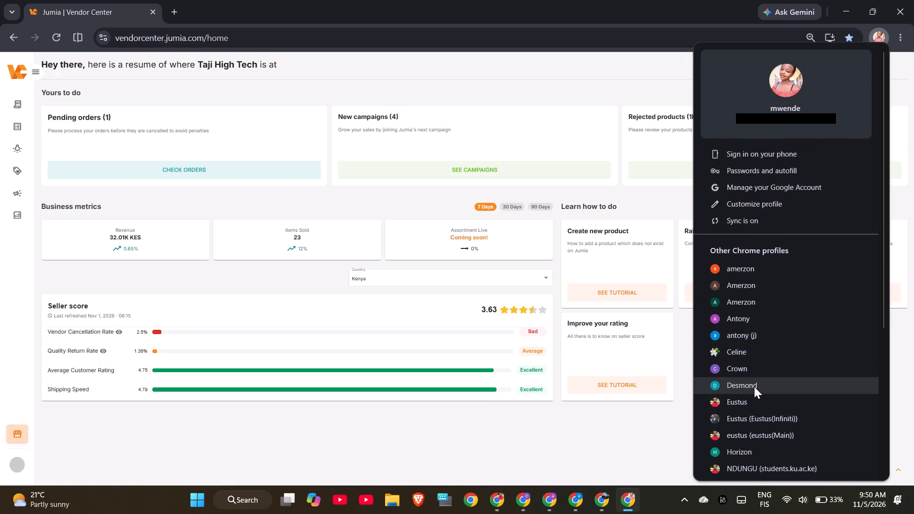
scroll(755, 390, "down", 2)
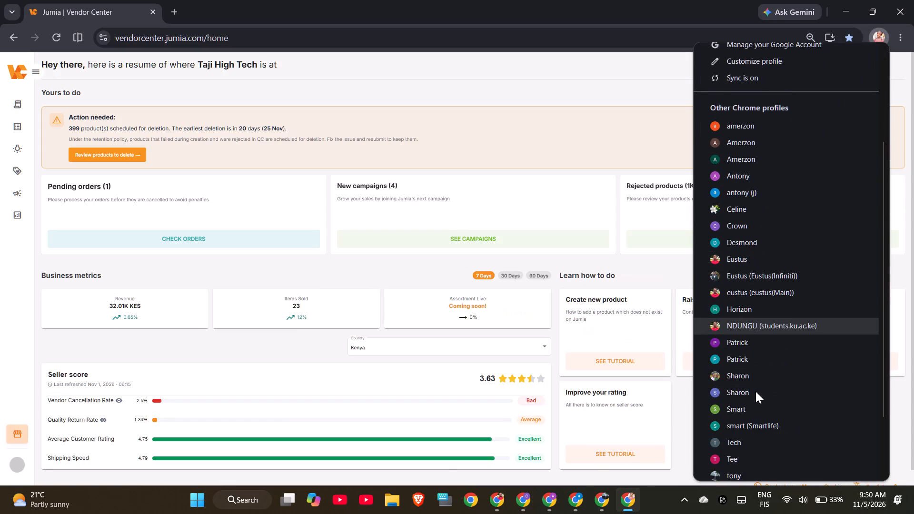
left_click(752, 366)
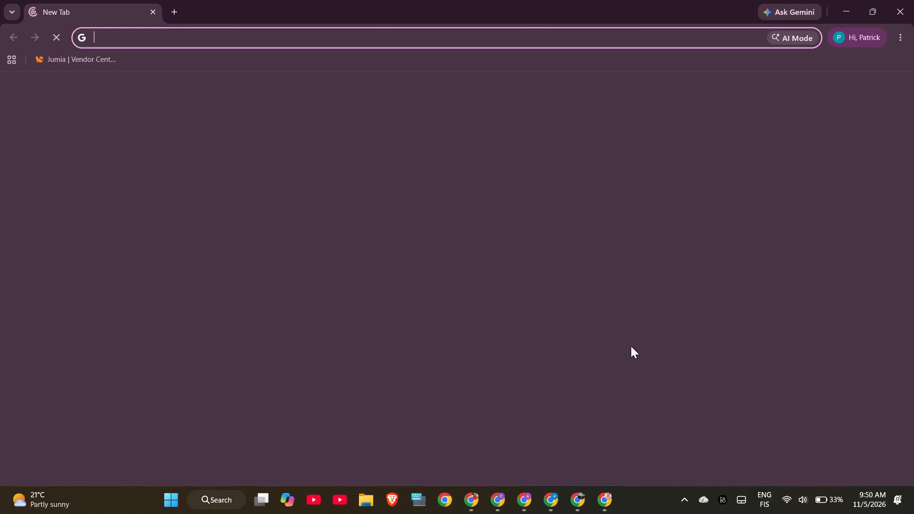
left_click(100, 67)
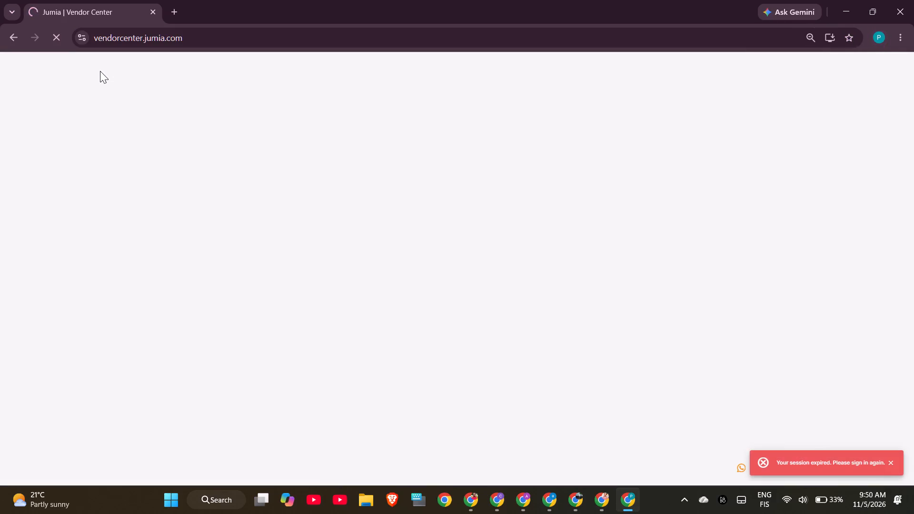
Open the Eustus(Infiniti) browser profile from the profile list and load its bookmarked Jumia Vendor Center.
left_click(878, 32)
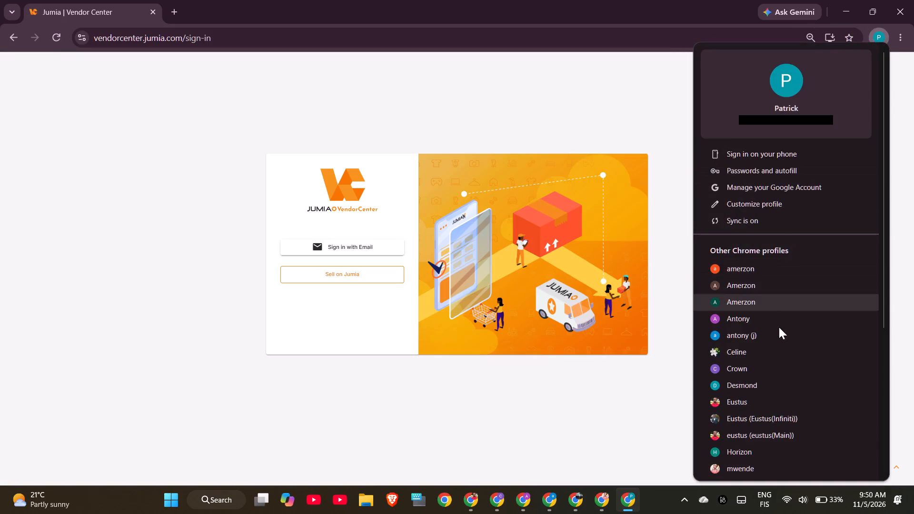
left_click(768, 421)
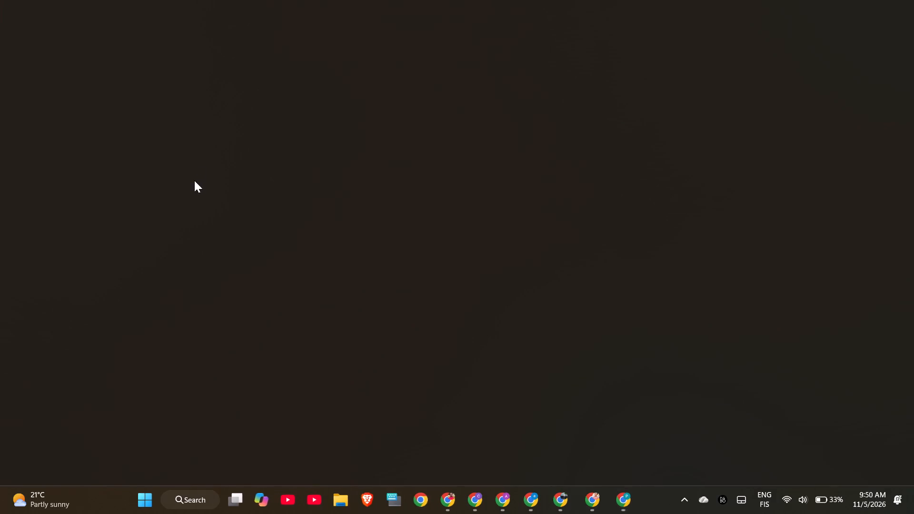
left_click(141, 64)
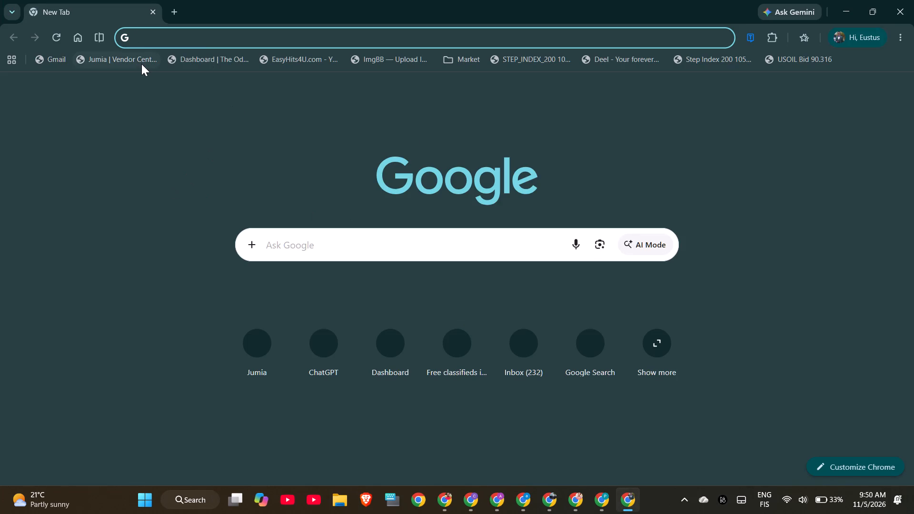
Bring up the Chrome profile picker, open the eustus(Main) profile and load its VC bookmark.
left_click(425, 495)
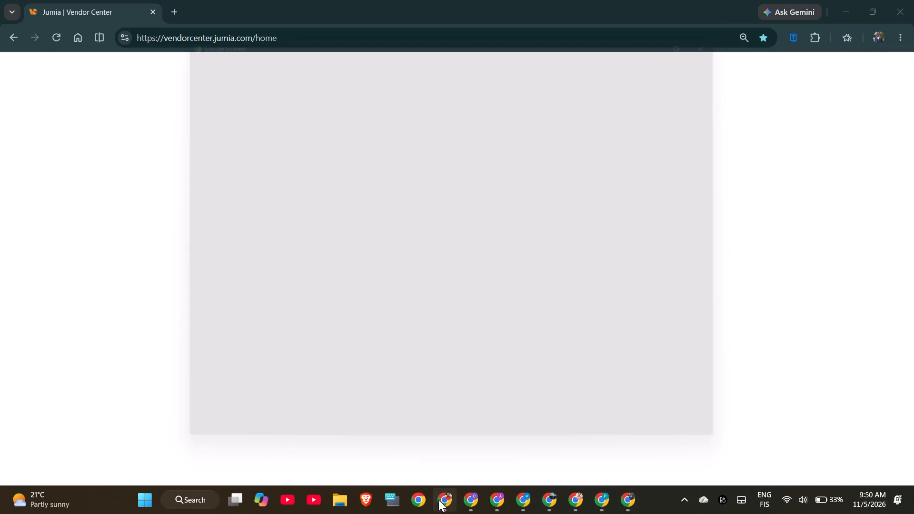
scroll(566, 278, "down", 4)
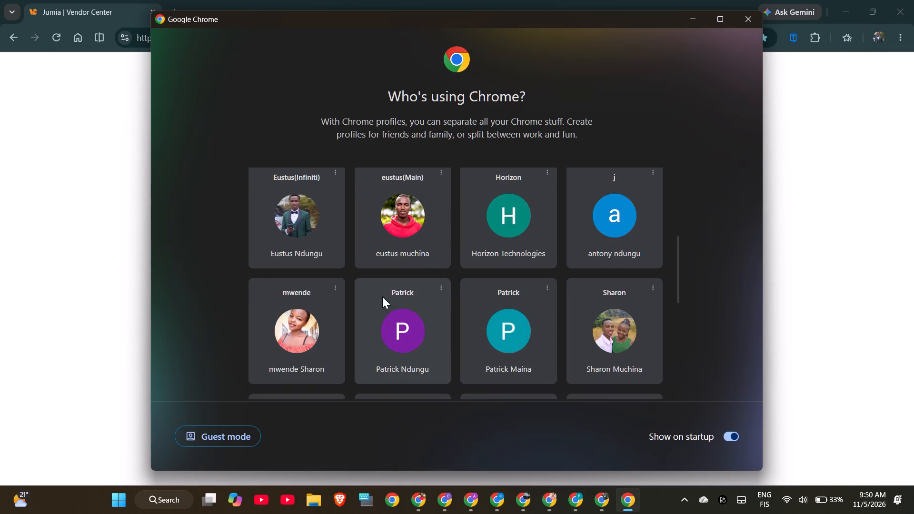
left_click(391, 233)
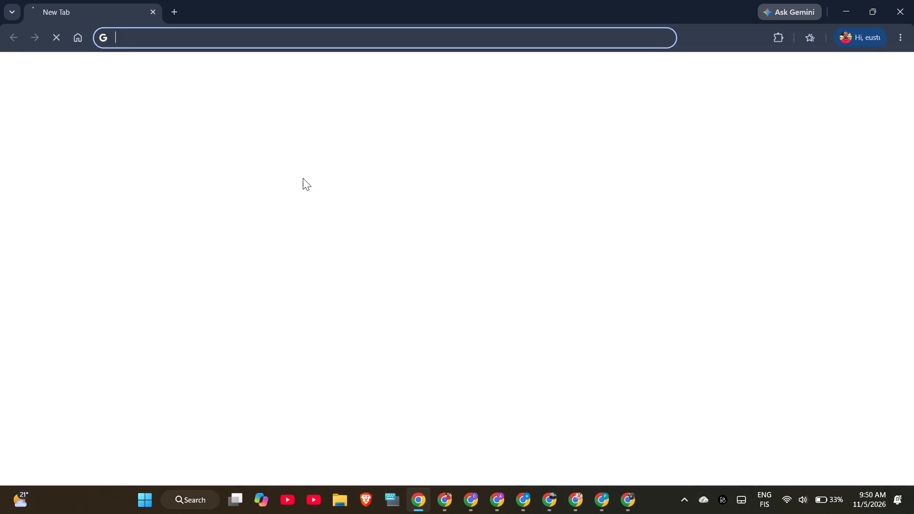
left_click(284, 59)
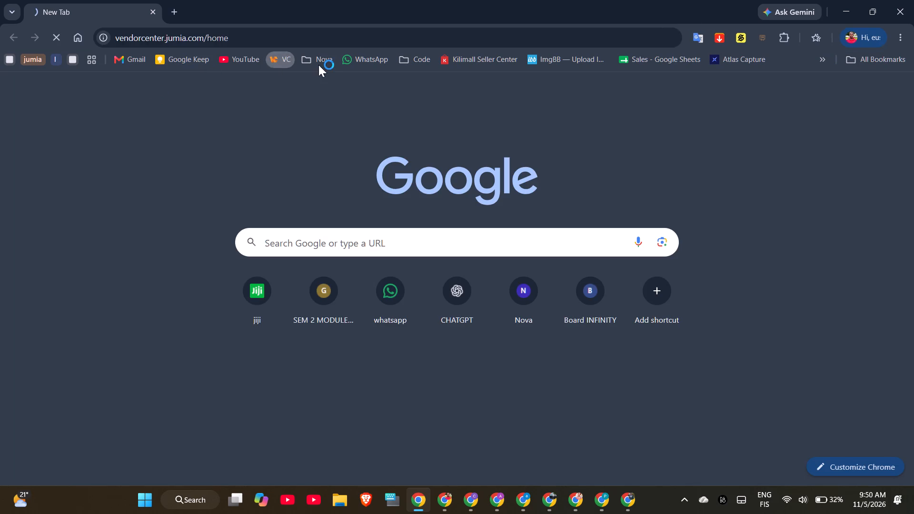
Open the bookmarked WhatsApp page in a new tab of the eustus(Main) profile.
left_click(178, 15)
left_click(368, 62)
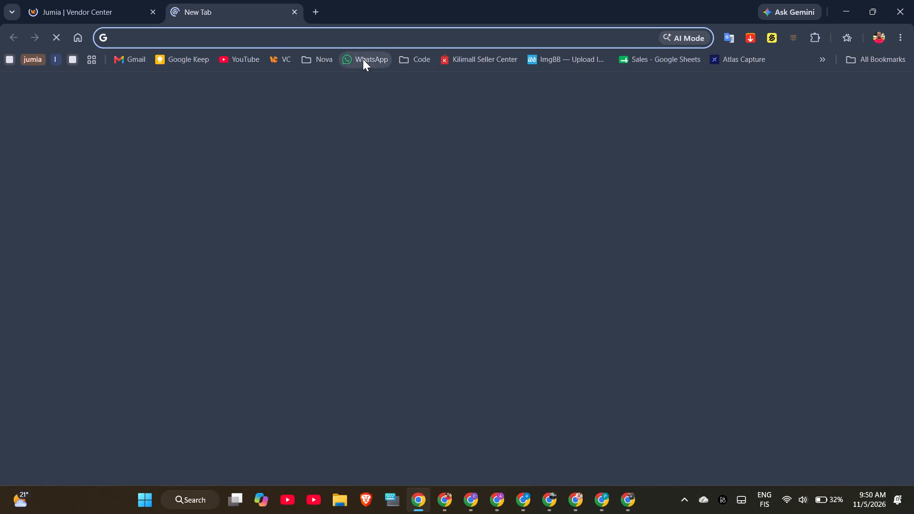
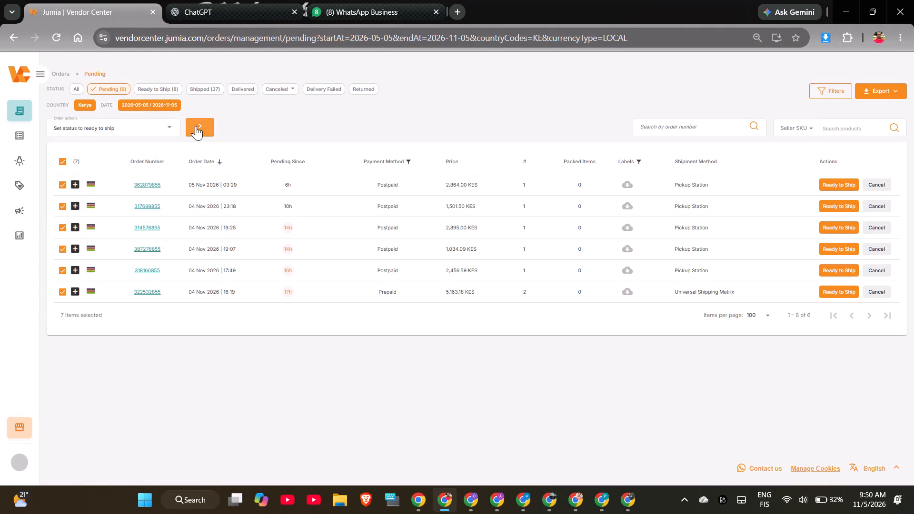
Create the package for all selected pending orders with the Jumia Vendor Drop Off Station-Kantaria House as shipment provider.
left_click(280, 160)
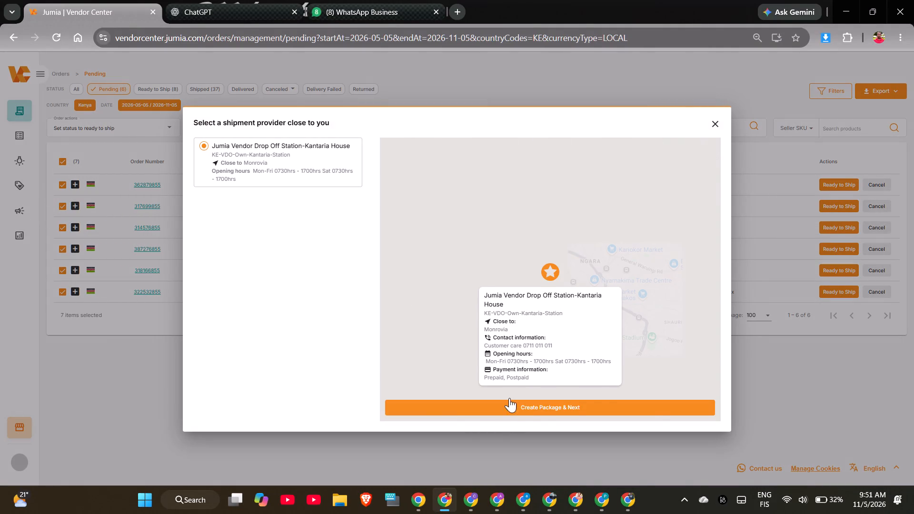
left_click(509, 398)
left_click(508, 410)
In the purple C-avatar profile's window, set all pending orders to ready to ship and create their package with the Kantaria House drop-off station.
left_click(474, 499)
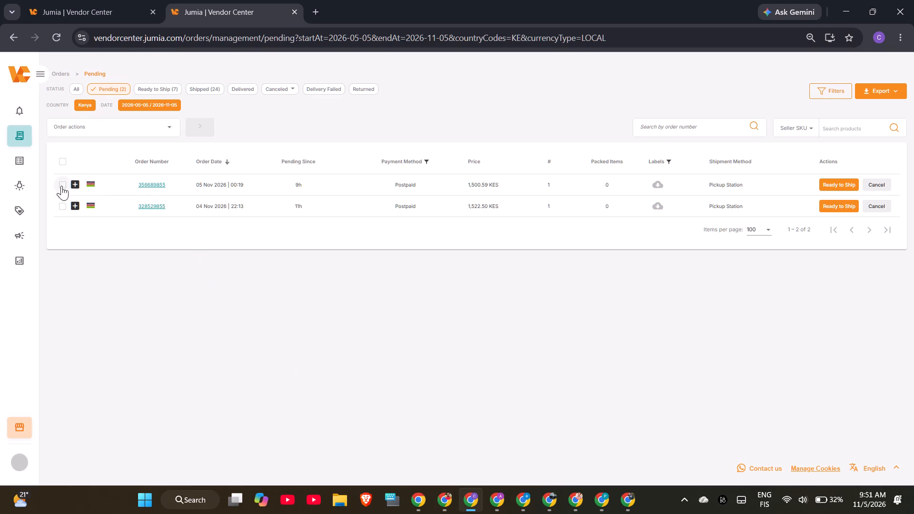
left_click(62, 158)
left_click(82, 126)
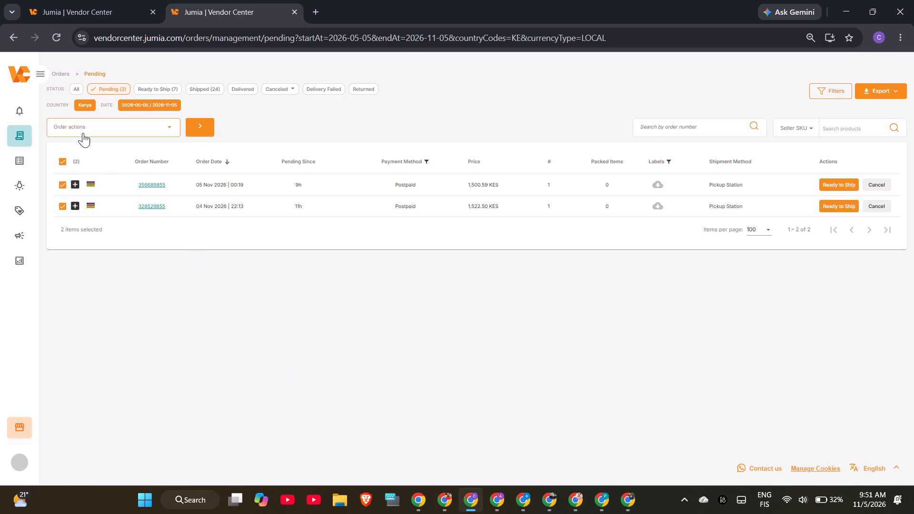
left_click(101, 172)
left_click(202, 126)
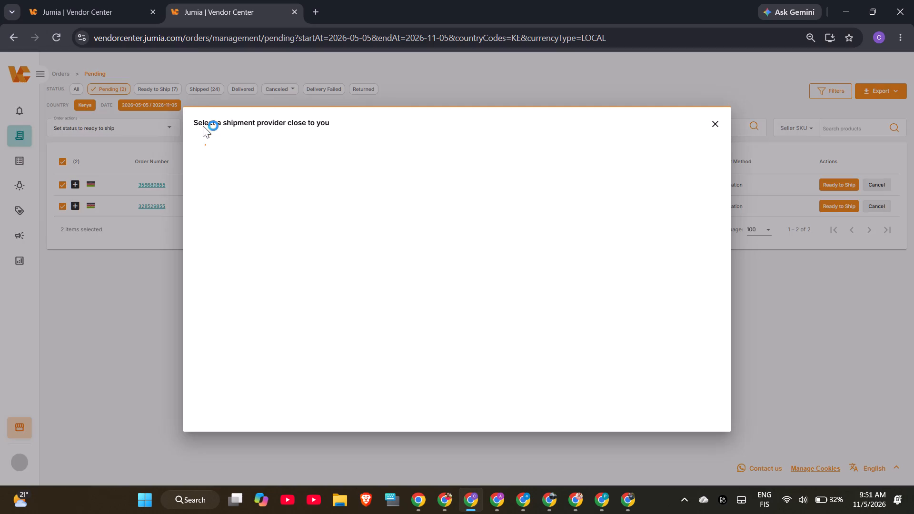
left_click(217, 159)
left_click(217, 159)
left_click(455, 411)
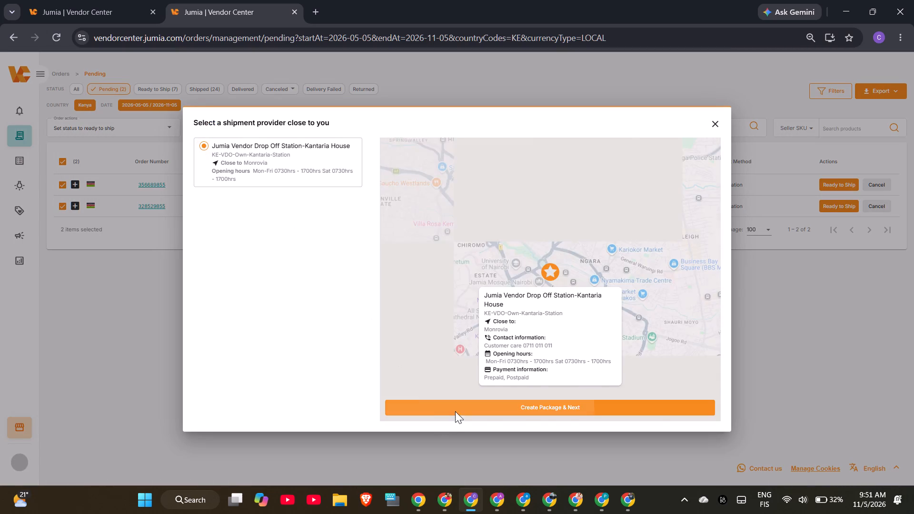
Switch to the Mountain space shop's window, dismiss the Notification Center announcement and open its pending orders.
left_click(491, 509)
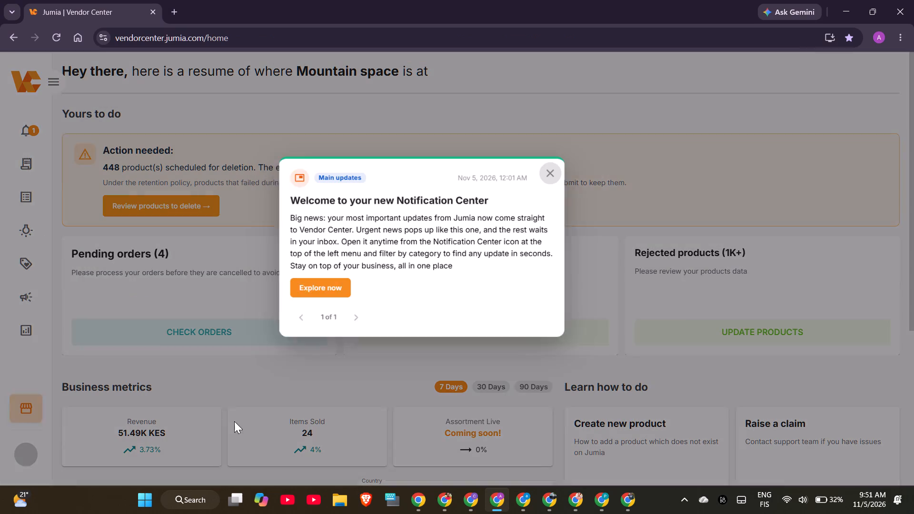
left_click(605, 188)
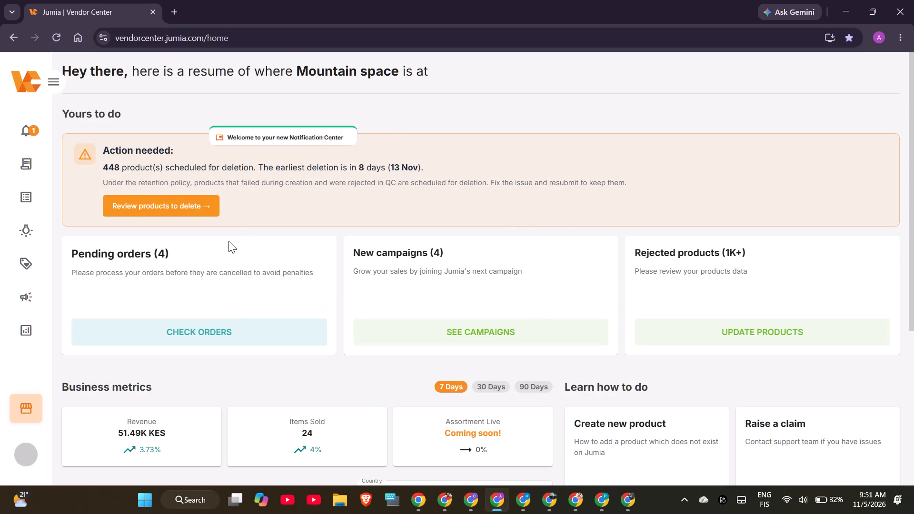
left_click(223, 332)
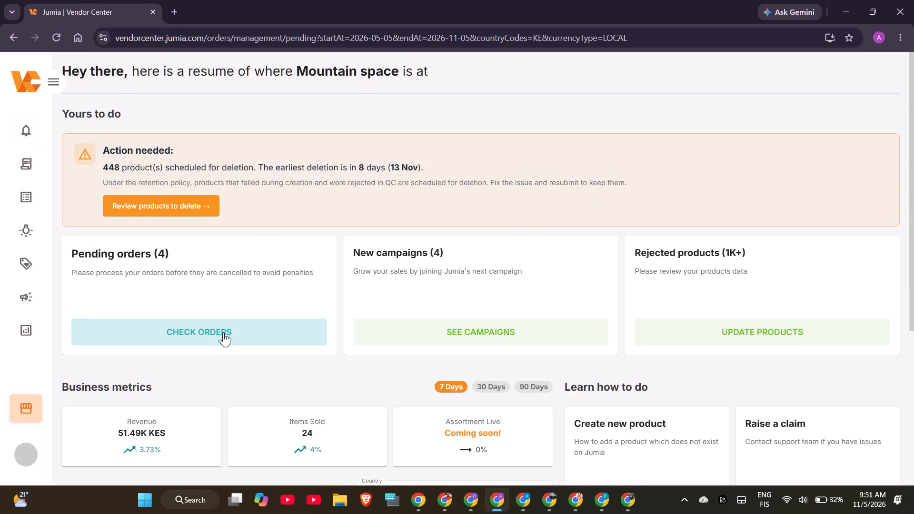
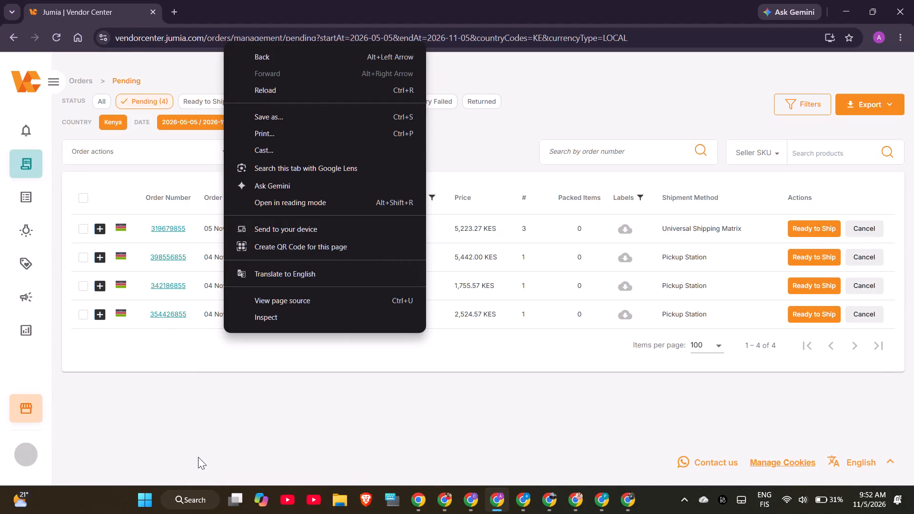
Set all pending orders in the Mountain space shop to ready to ship and create their package with the Kantaria House drop-off station.
left_click(84, 199)
left_click(138, 161)
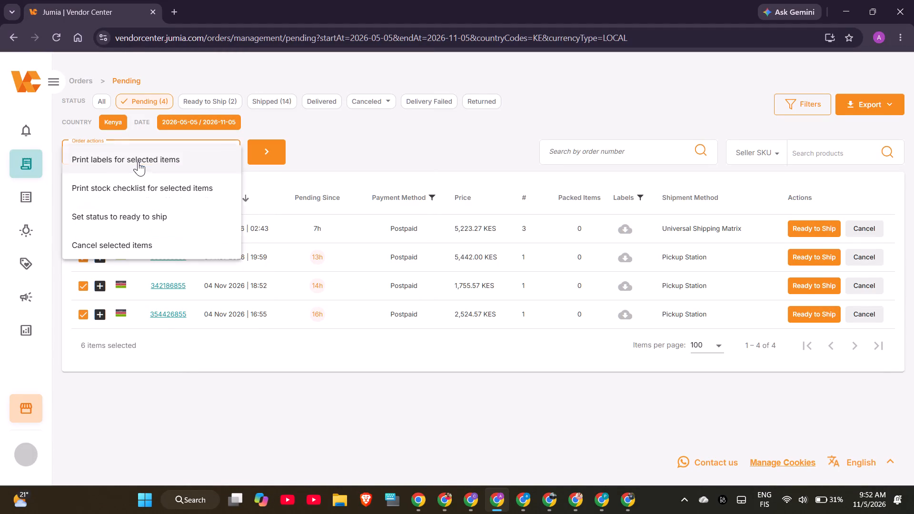
left_click(142, 213)
left_click(270, 150)
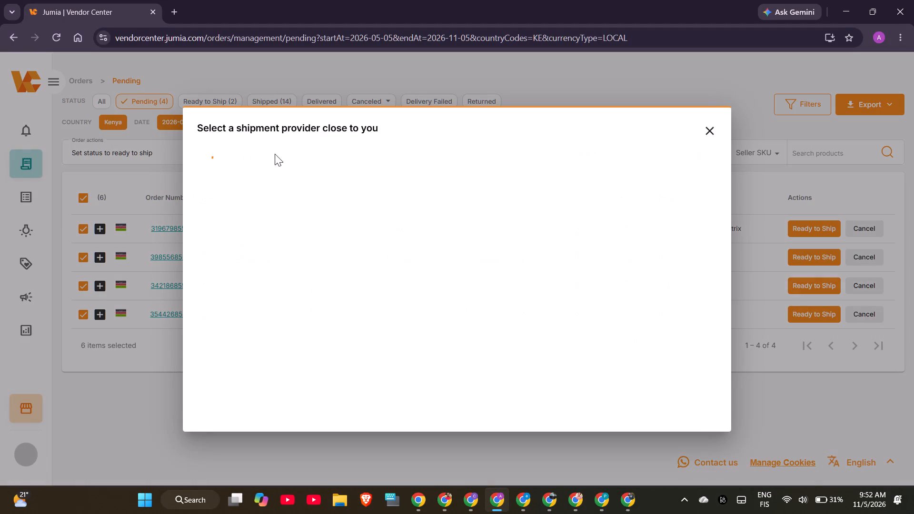
left_click(219, 168)
left_click(498, 388)
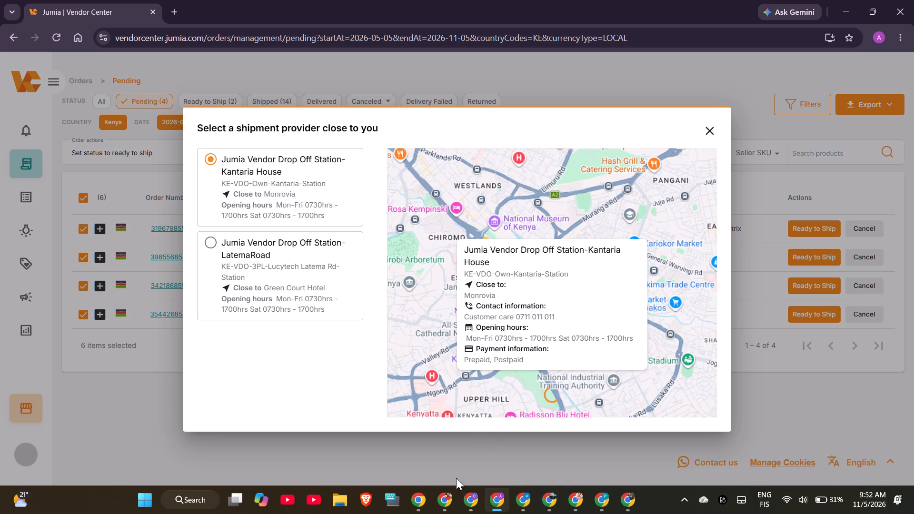
In the profile window with the Vendor Center and WhatsApp tabs, set all pending orders to ready to ship and create their Kantaria House package.
left_click(419, 513)
left_click(269, 267)
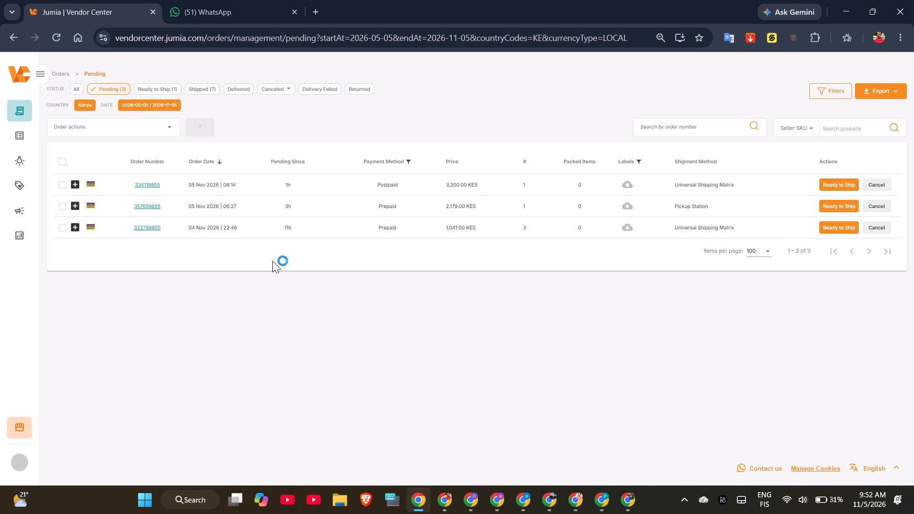
left_click(61, 162)
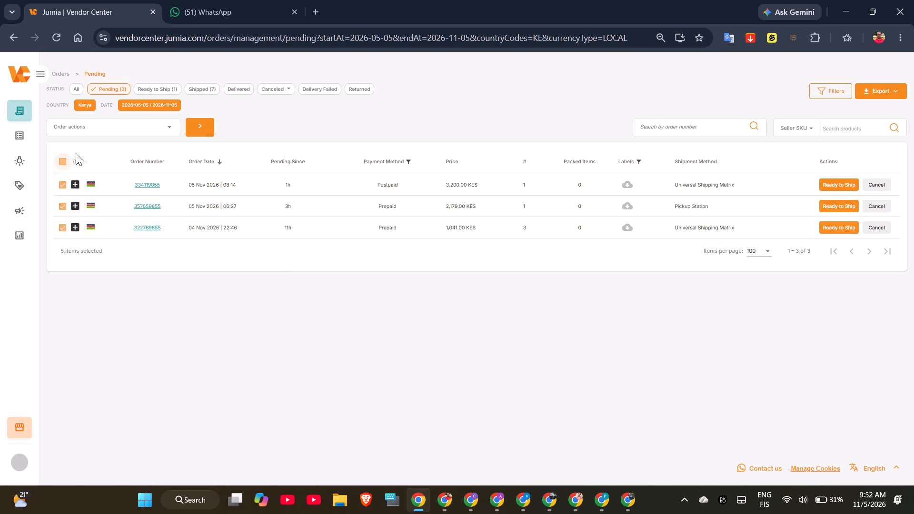
left_click(99, 131)
left_click(106, 178)
left_click(207, 130)
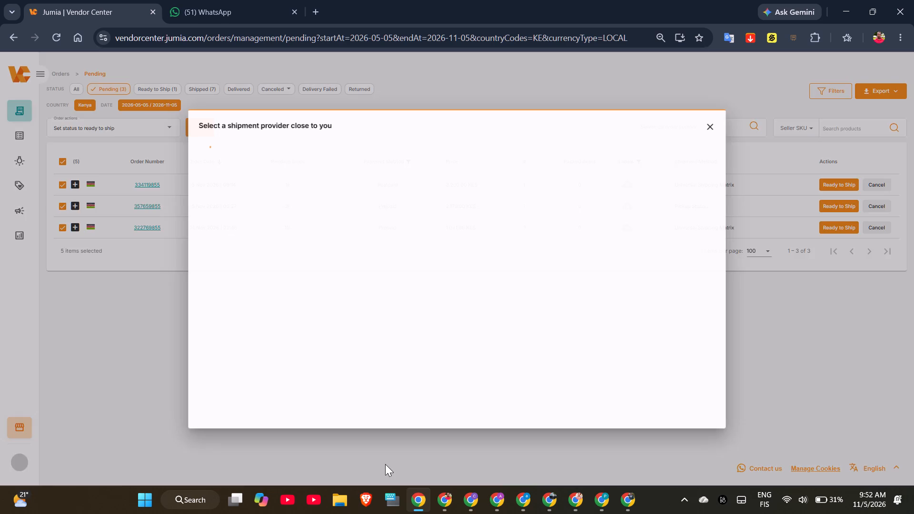
left_click(254, 172)
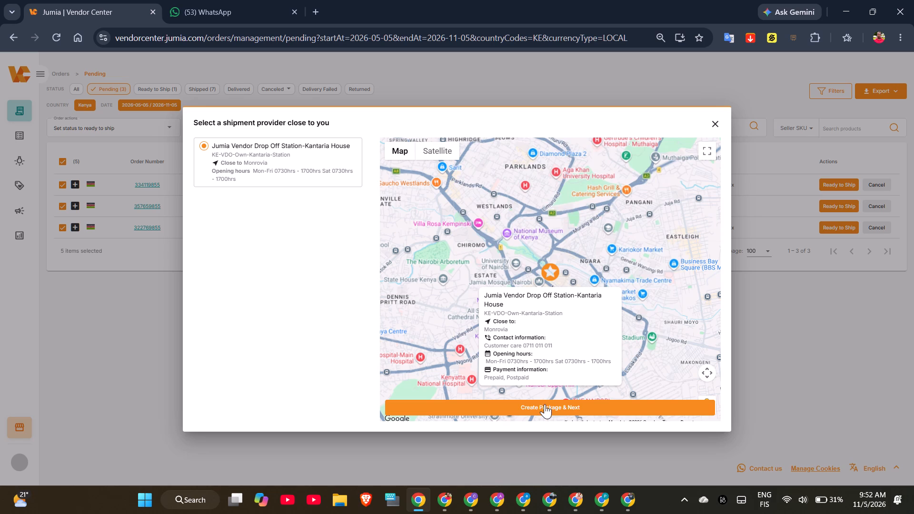
left_click(526, 410)
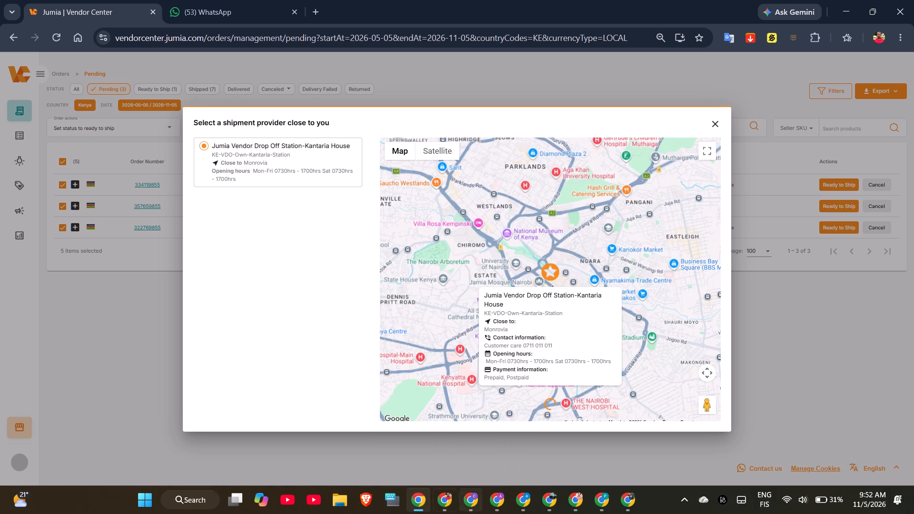
In the profile window with the ChatGPT and WhatsApp Business tabs, send the successfully packed orders to Ready To Ship.
left_click(446, 504)
left_click(687, 347)
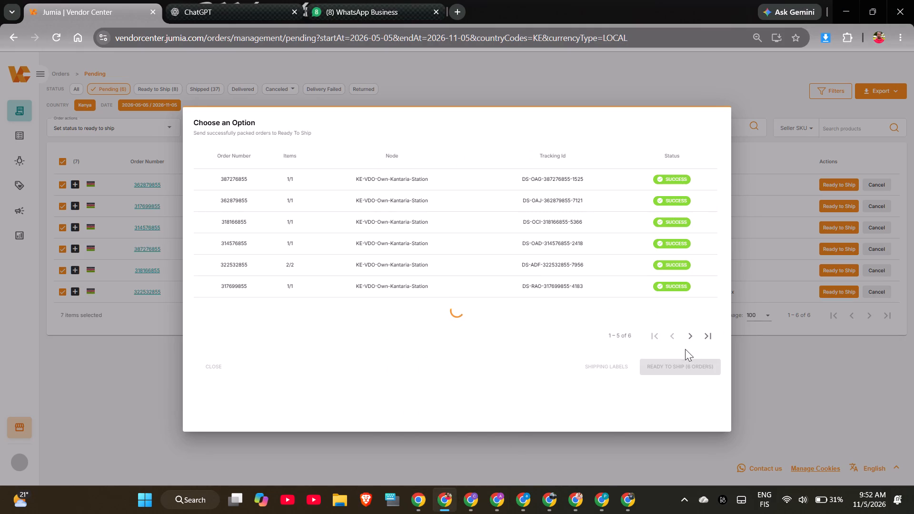
In the purple C-avatar profile's window, send the successfully packed orders to Ready To Ship.
left_click(463, 505)
left_click(659, 255)
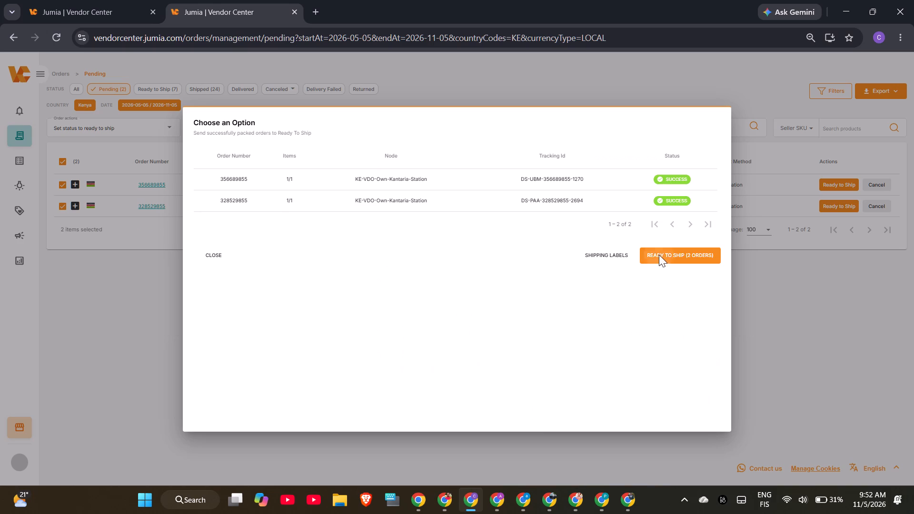
Return to the purple A-avatar profile's window and send its successfully packed orders to Ready To Ship.
left_click(502, 499)
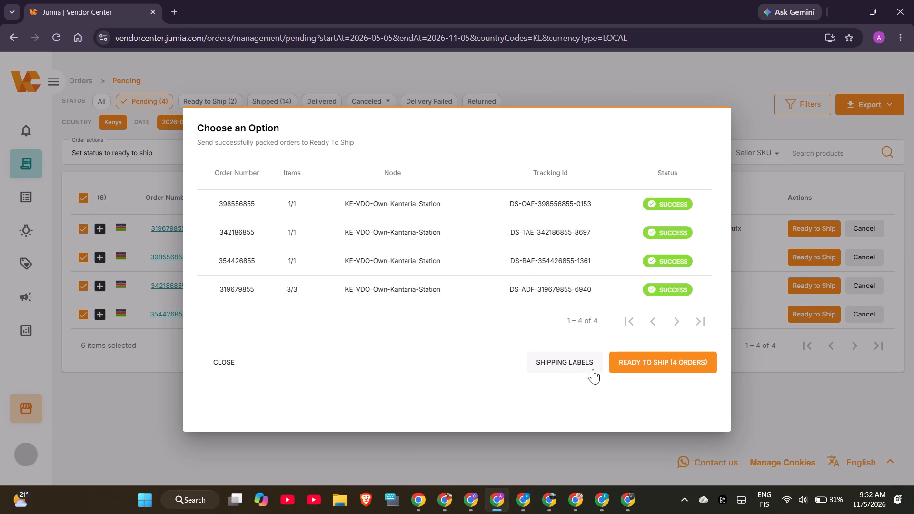
left_click(617, 365)
In the blue a-avatar profile's window, set all pending orders to ready to ship and create their package with the Kantaria House drop-off station.
left_click(527, 508)
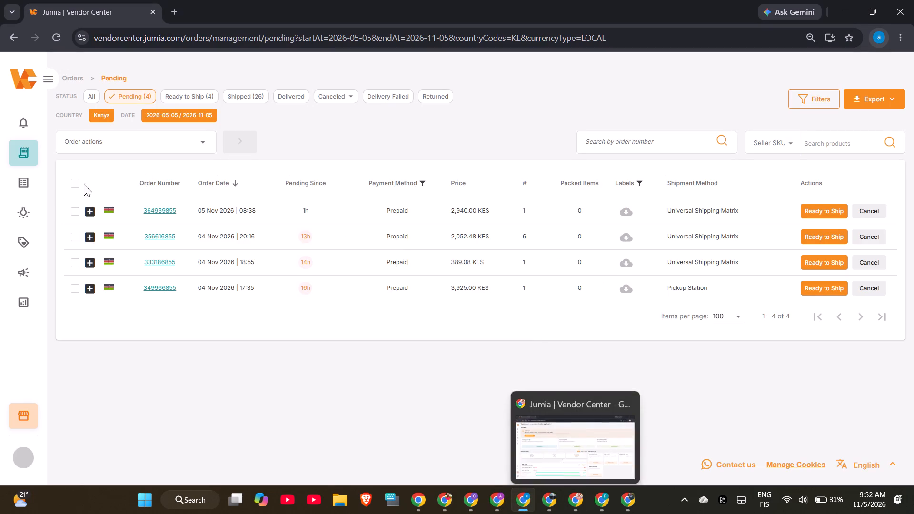
left_click(71, 184)
left_click(109, 157)
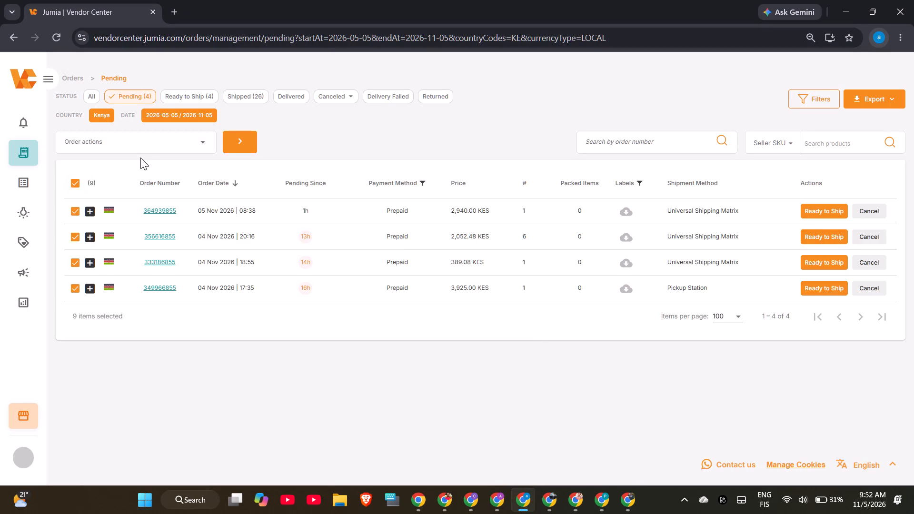
left_click(148, 144)
left_click(156, 191)
left_click(250, 144)
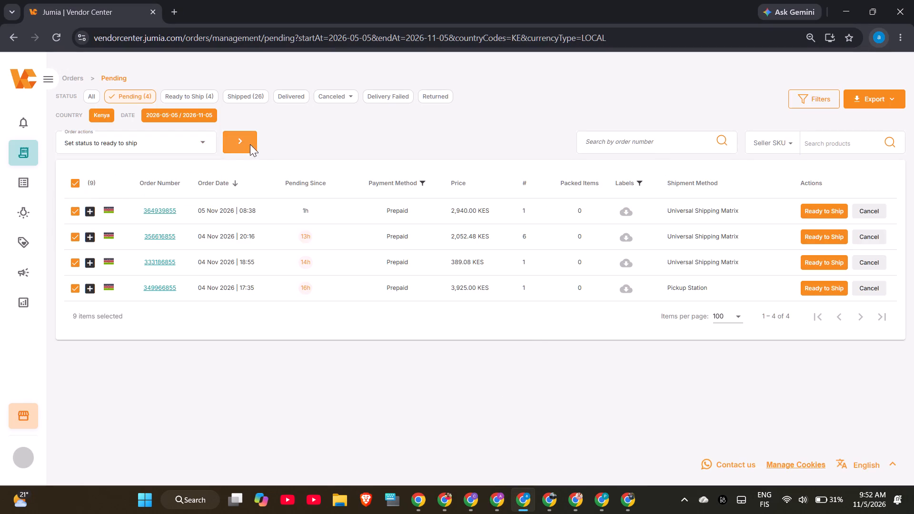
left_click(213, 164)
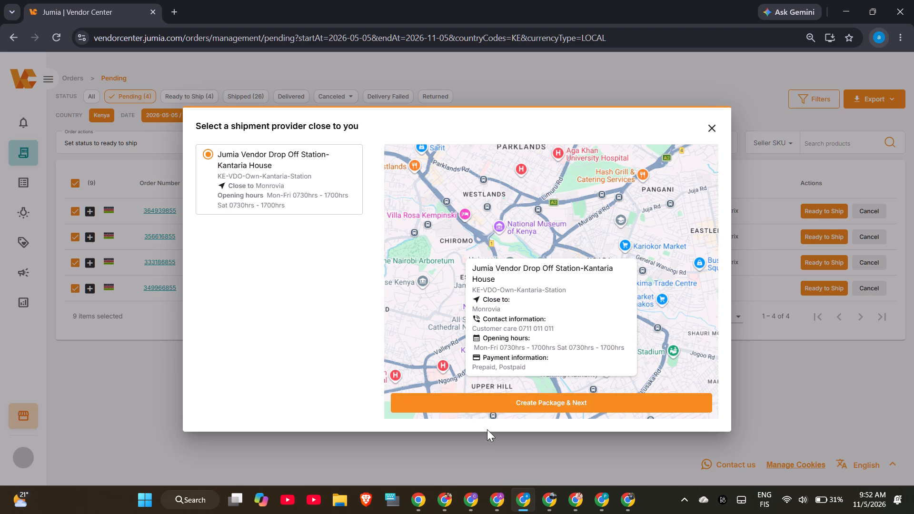
left_click(497, 401)
Switch to the next browser profile's Jumia Vendor Center window, the one after the blue a-avatar profile.
left_click(551, 499)
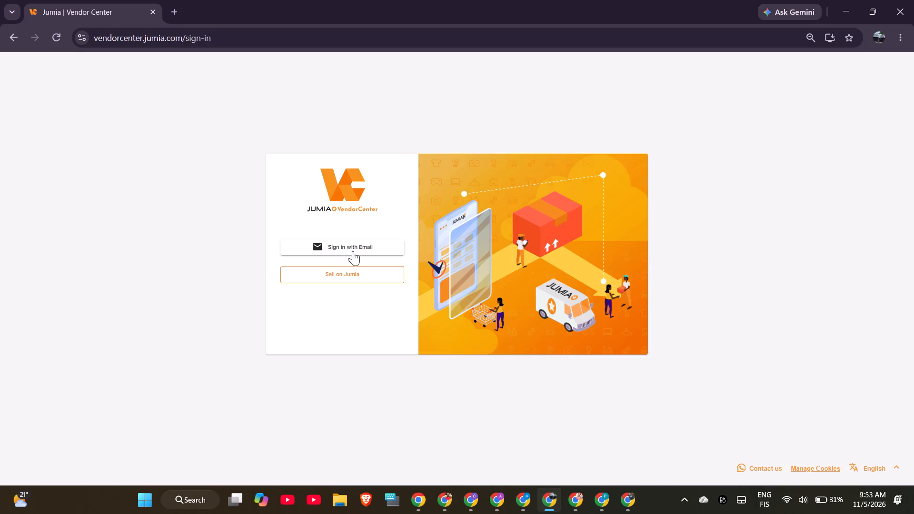
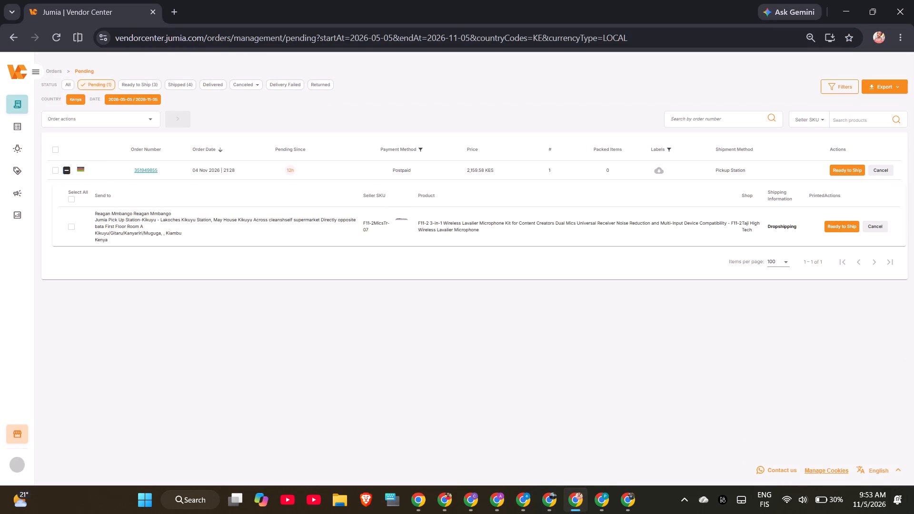
Set the pending F11-2 wireless microphone order to ready to ship and create its package with the Kantaria House drop-off station.
left_click(843, 168)
left_click(238, 165)
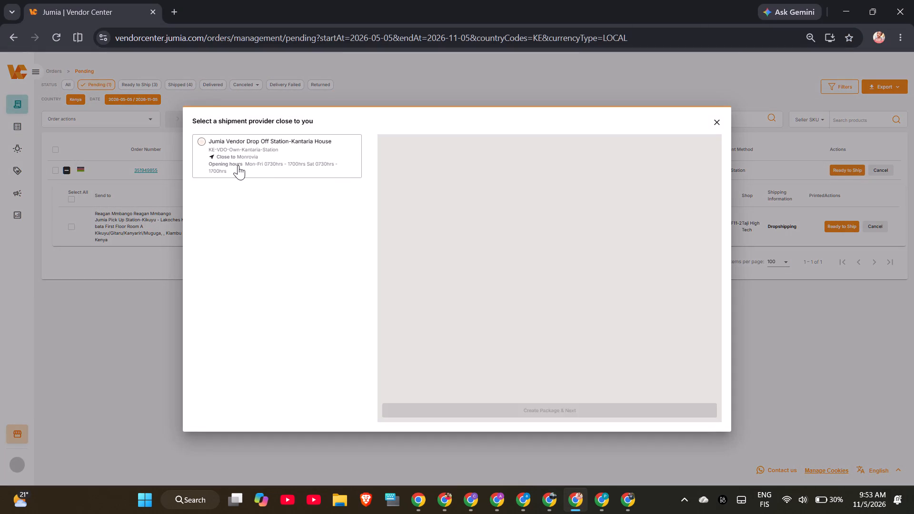
left_click(542, 408)
Switch to the next browser profile's Jumia Vendor Center window, the one after the current photo-avatar profile.
left_click(595, 500)
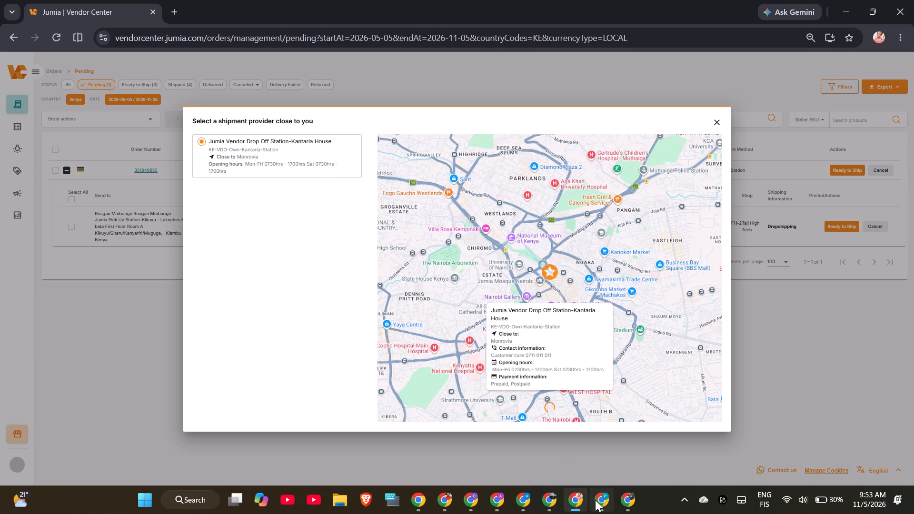
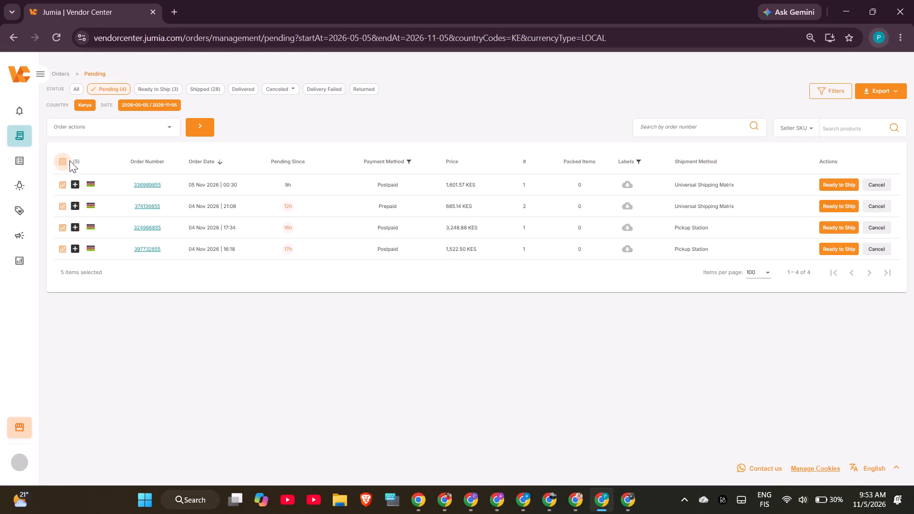
Set all selected pending orders to ready to ship and create their packages with the Kantaria House drop-off station.
left_click(107, 132)
left_click(111, 174)
left_click(207, 133)
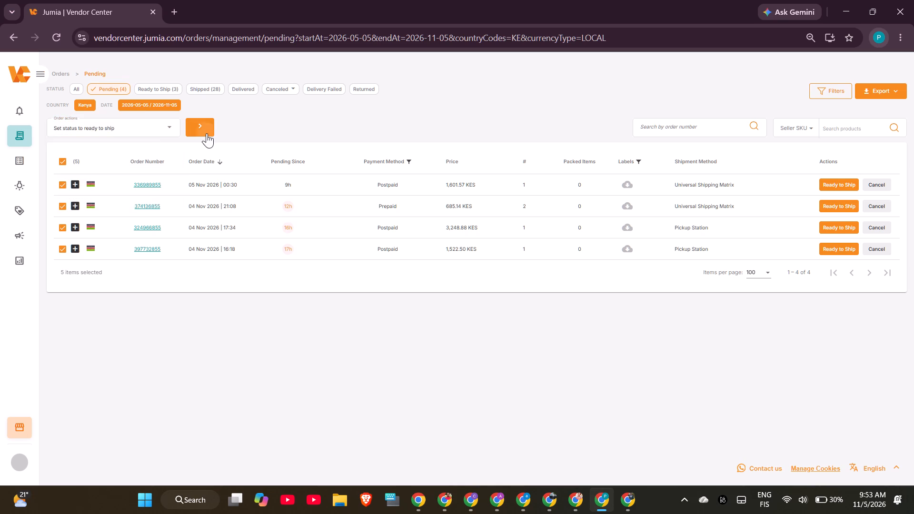
left_click(228, 160)
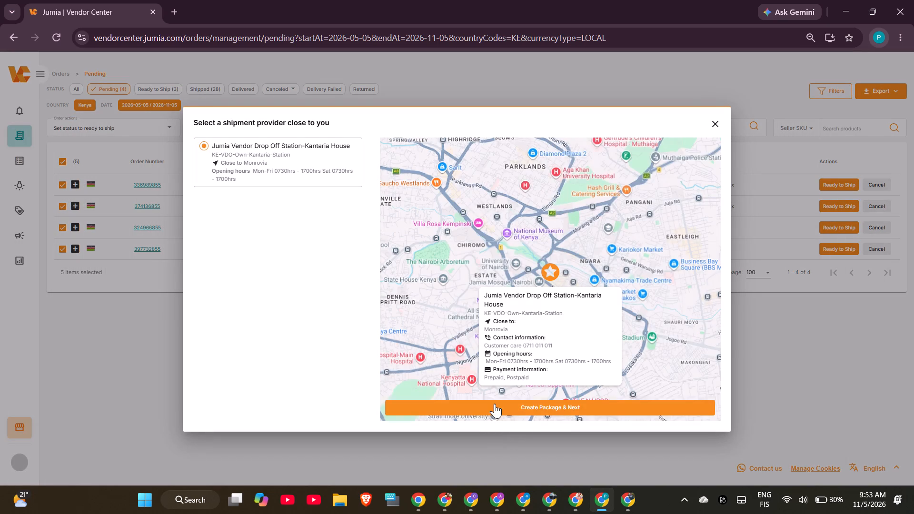
left_click(495, 404)
left_click(621, 506)
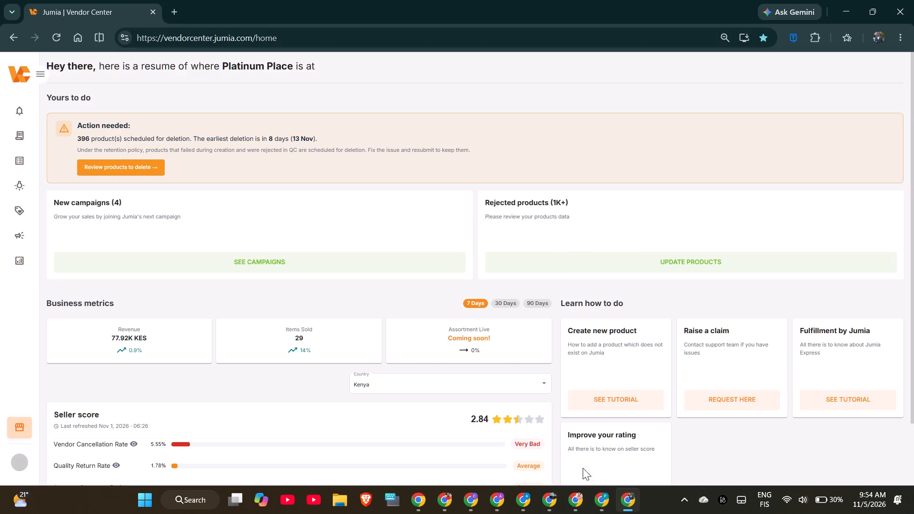
left_click(20, 129)
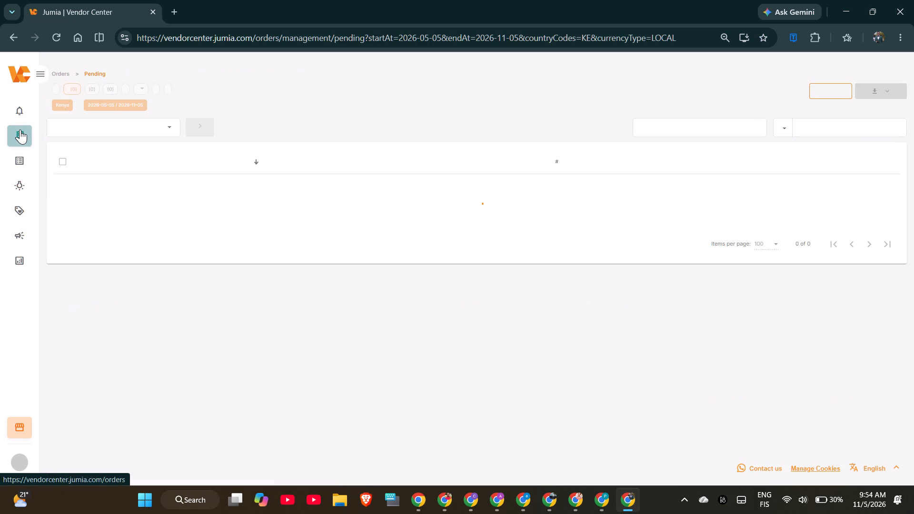
left_click(166, 90)
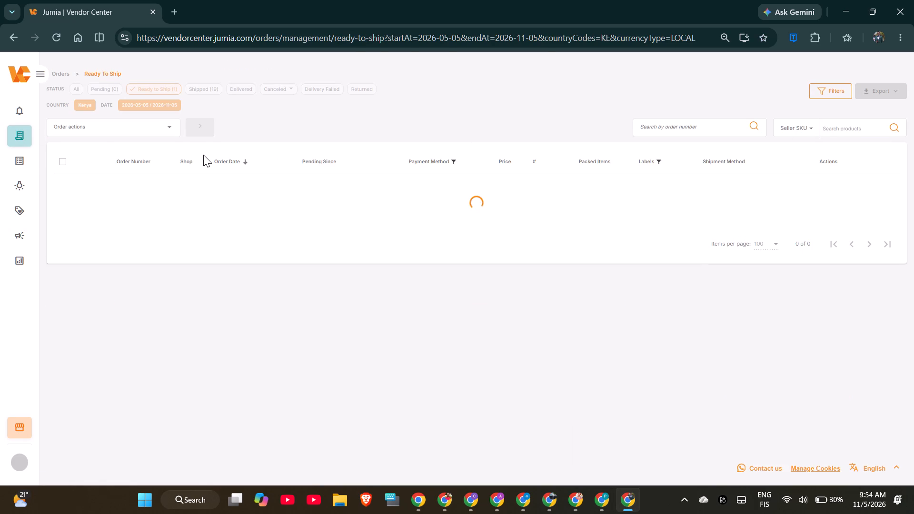
left_click(74, 184)
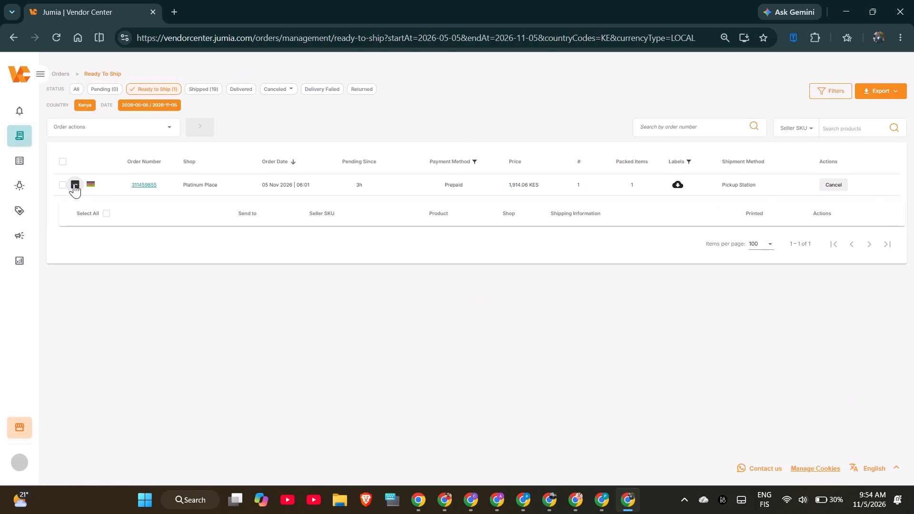
left_click(671, 188)
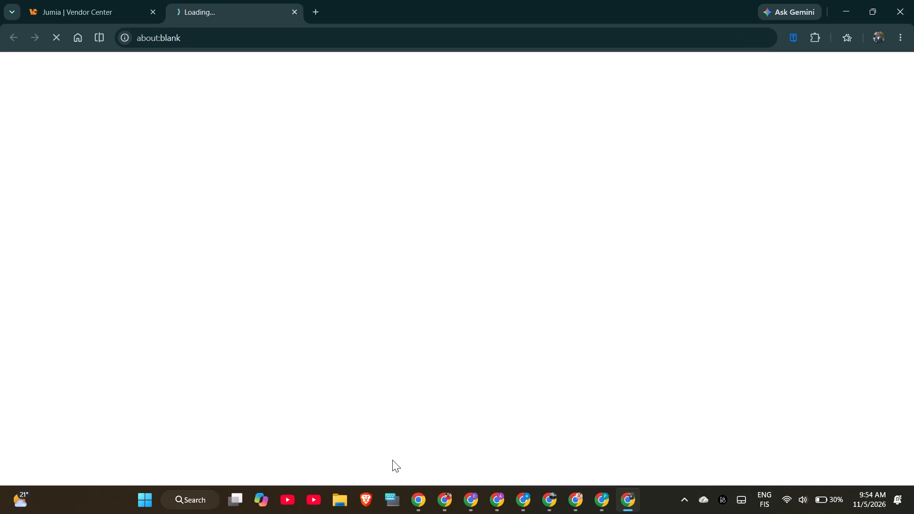
Switch to the TrendyGadgets shop's profile and send its packed orders to Ready To Ship.
left_click(418, 495)
left_click(661, 271)
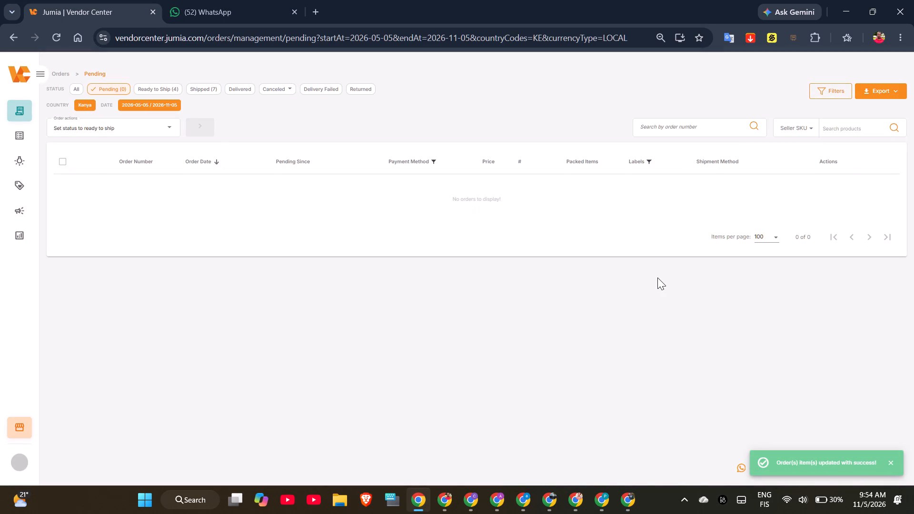
Check the products in each TrendyGadgets Ready To Ship order and print labels for all items of these orders.
left_click(152, 87)
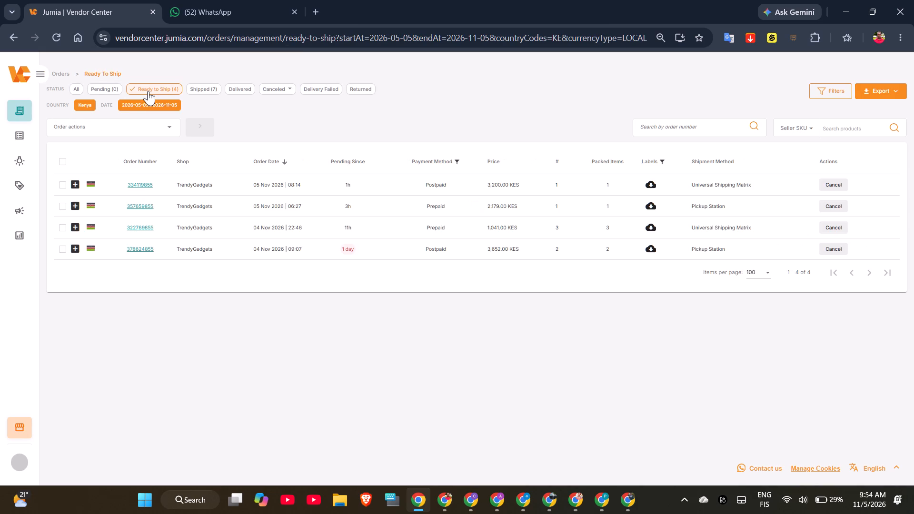
left_click(71, 180)
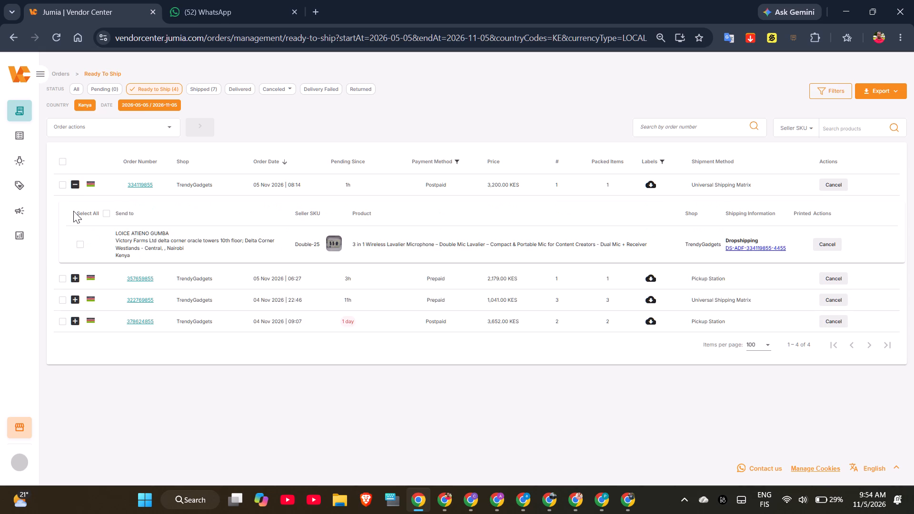
left_click(76, 278)
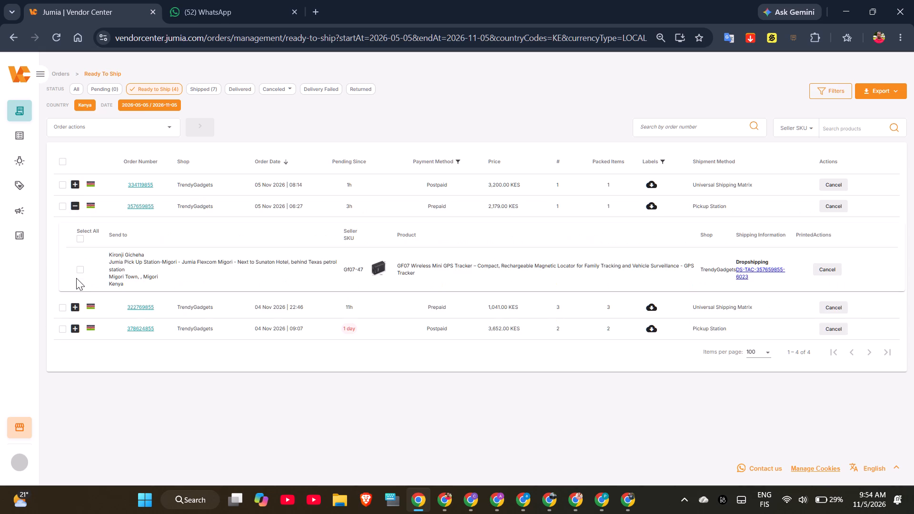
left_click(71, 303)
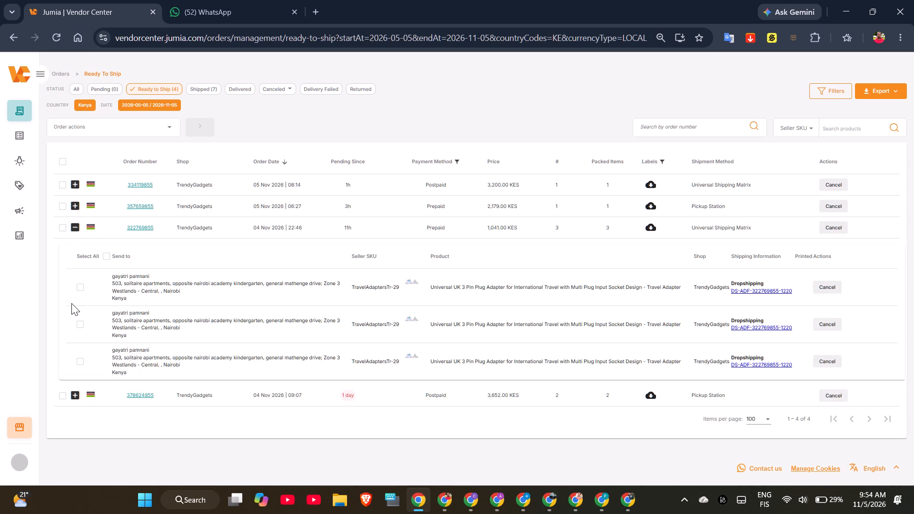
left_click(79, 395)
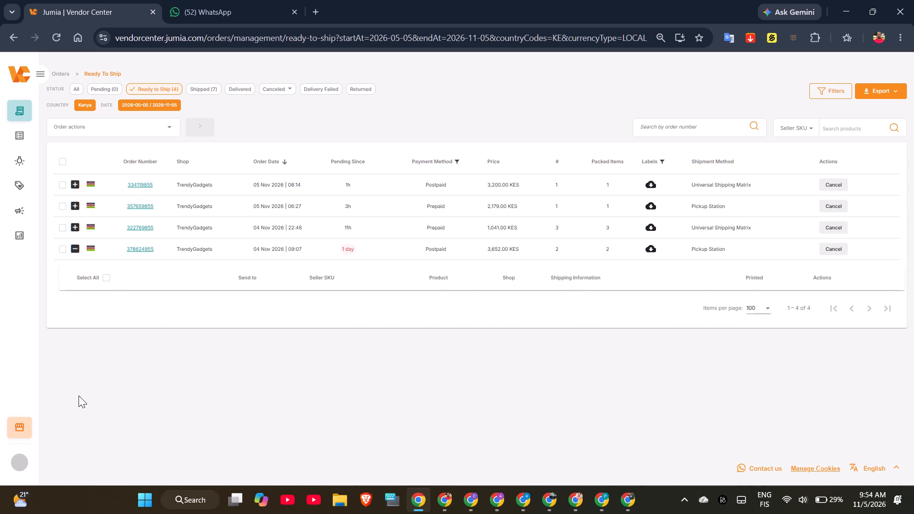
double_click(80, 129)
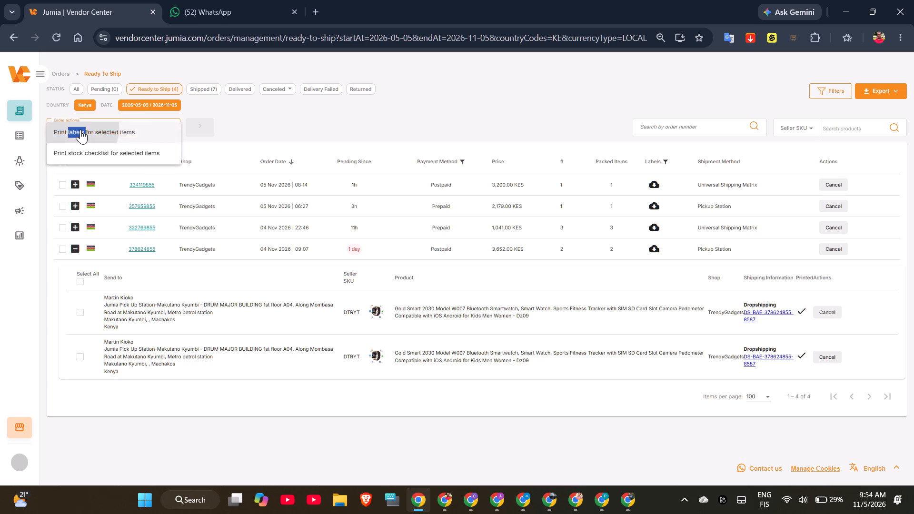
left_click(61, 166)
left_click(65, 156)
left_click(62, 164)
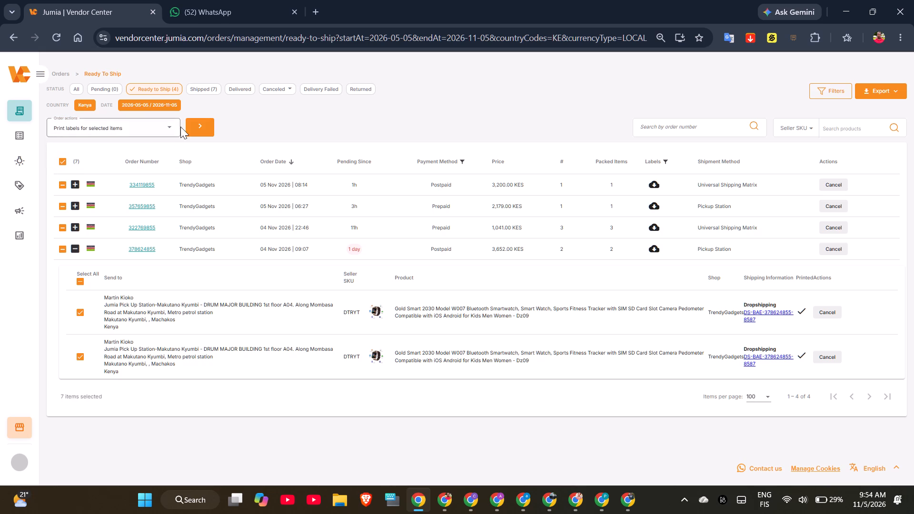
left_click(204, 128)
Switch to the Trend withus 254 shop's profile and examine the products in its Ready To Ship orders one by one.
left_click(447, 513)
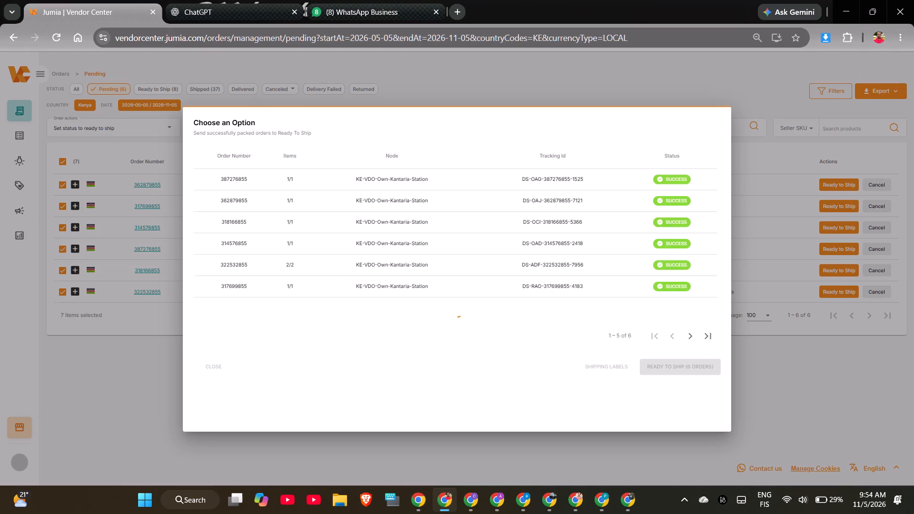
left_click(174, 85)
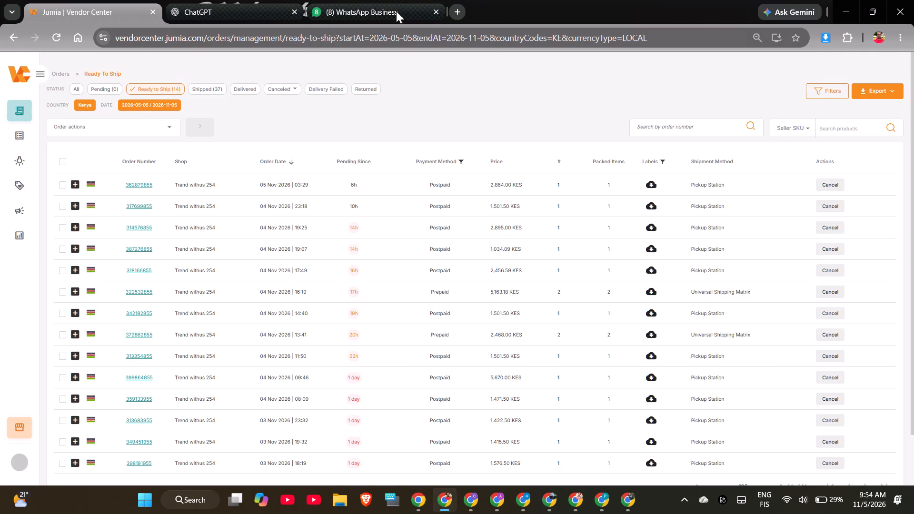
left_click(73, 185)
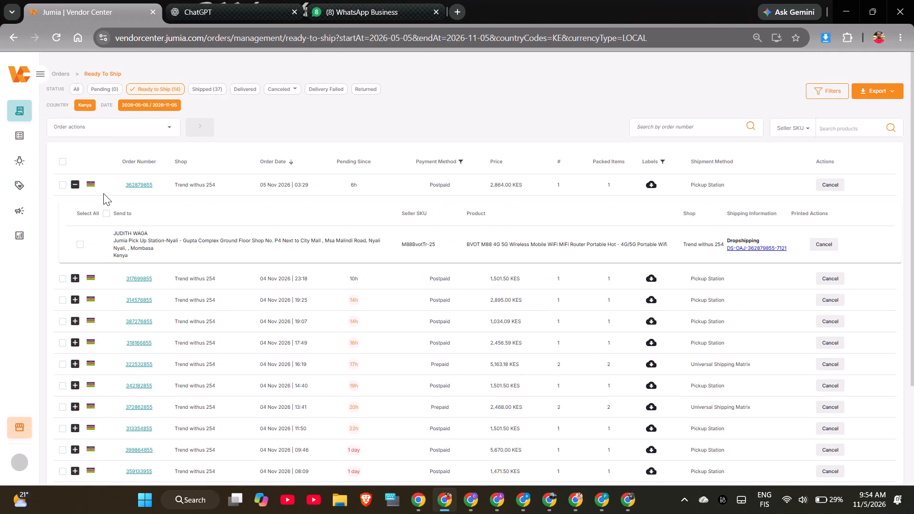
scroll(103, 195, "down", 1)
left_click(79, 215)
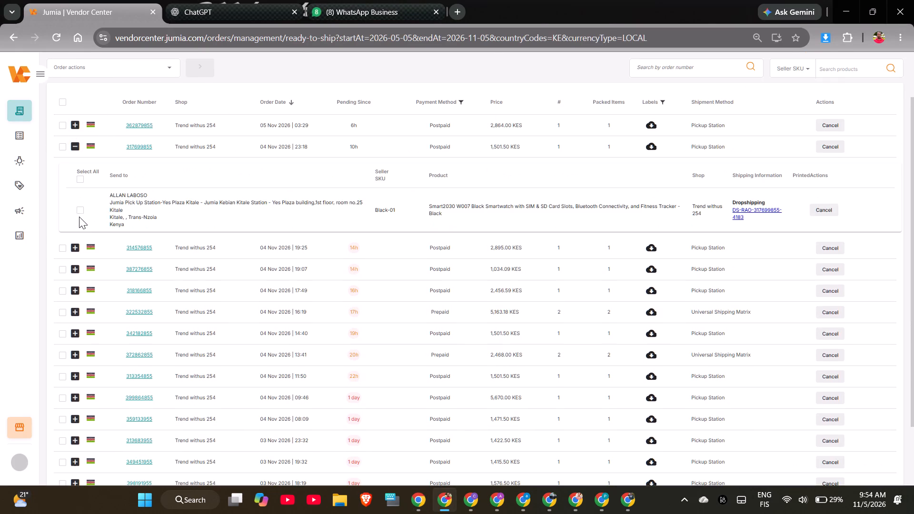
scroll(80, 227, "down", 1)
left_click(78, 189)
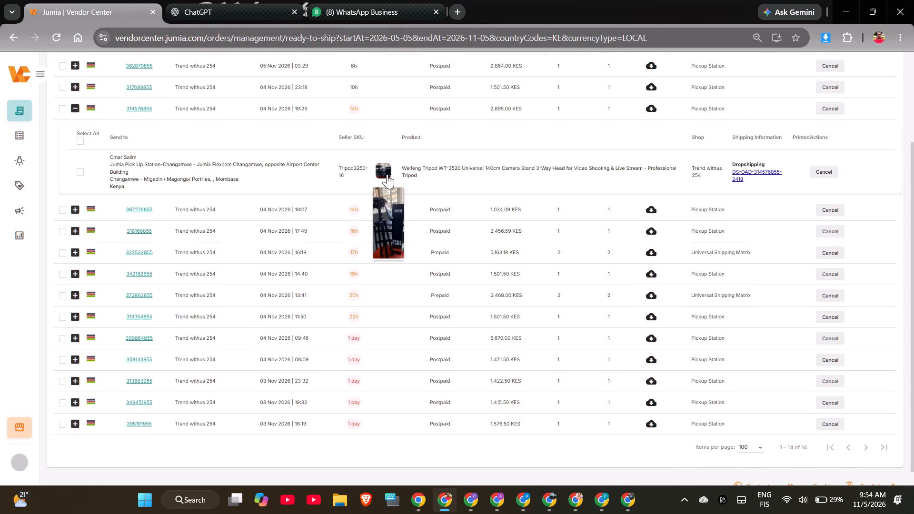
left_click(76, 211)
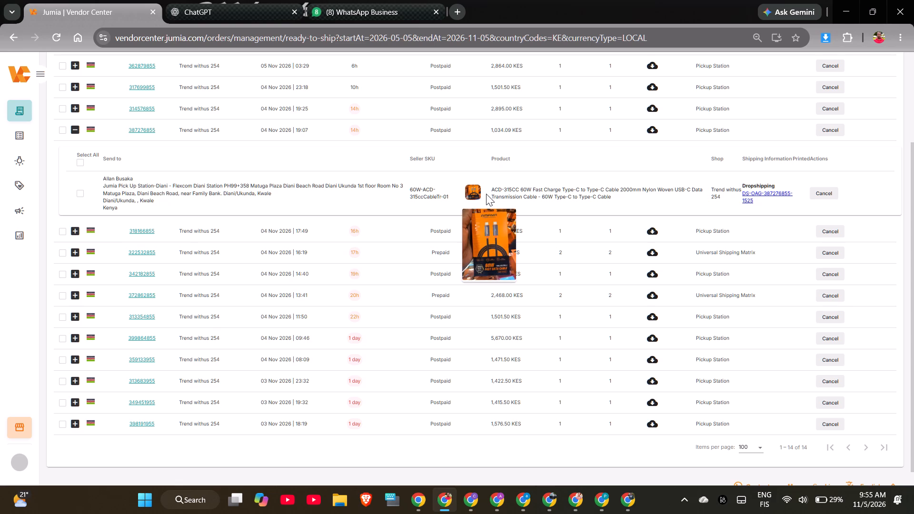
left_click(78, 230)
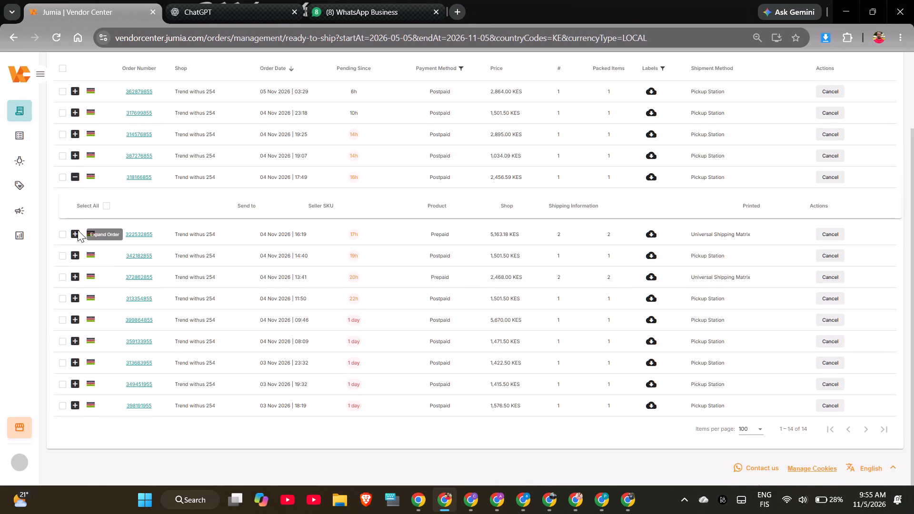
left_click(76, 250)
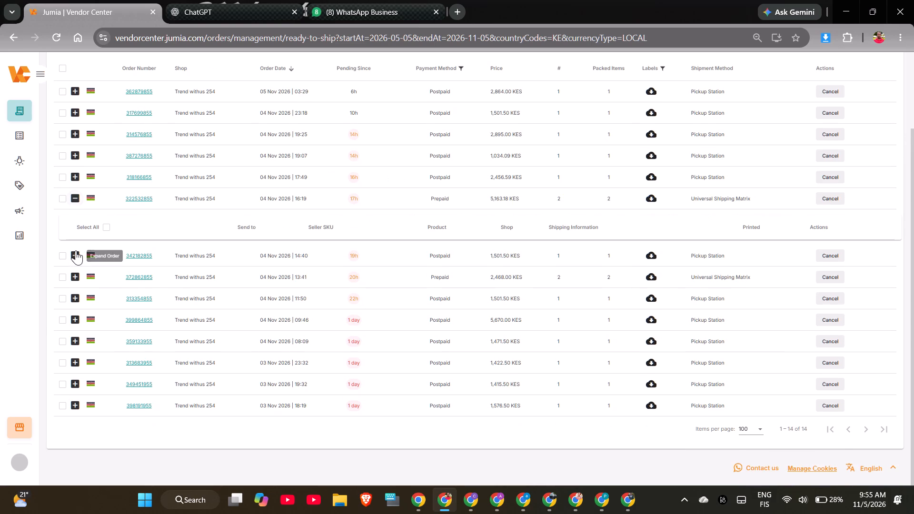
scroll(76, 250, "down", 1)
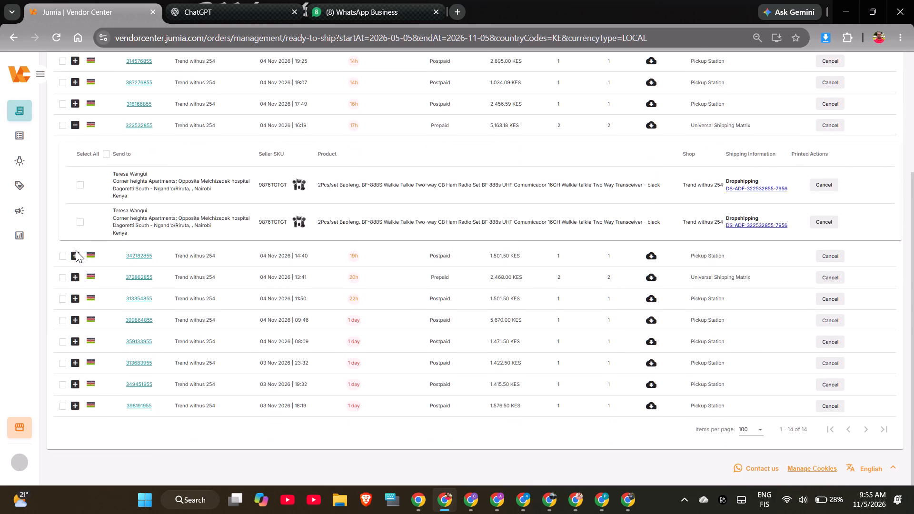
left_click(74, 255)
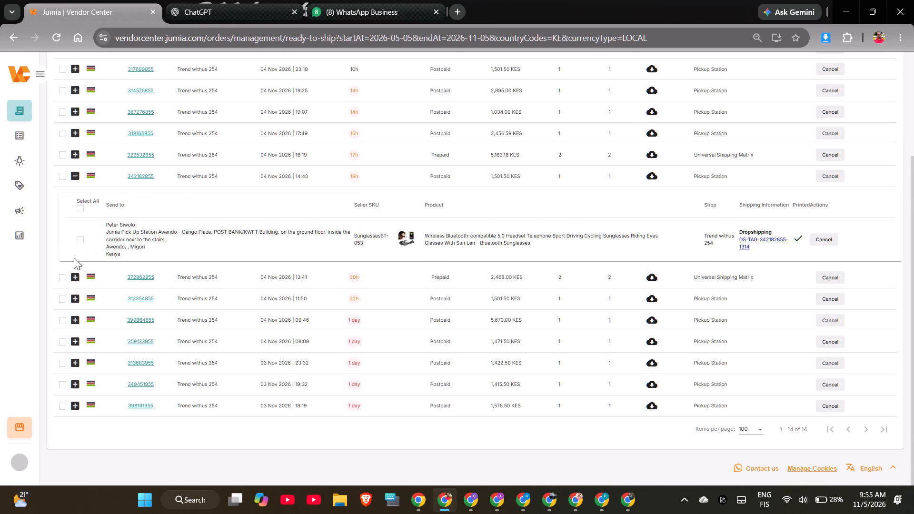
left_click(74, 279)
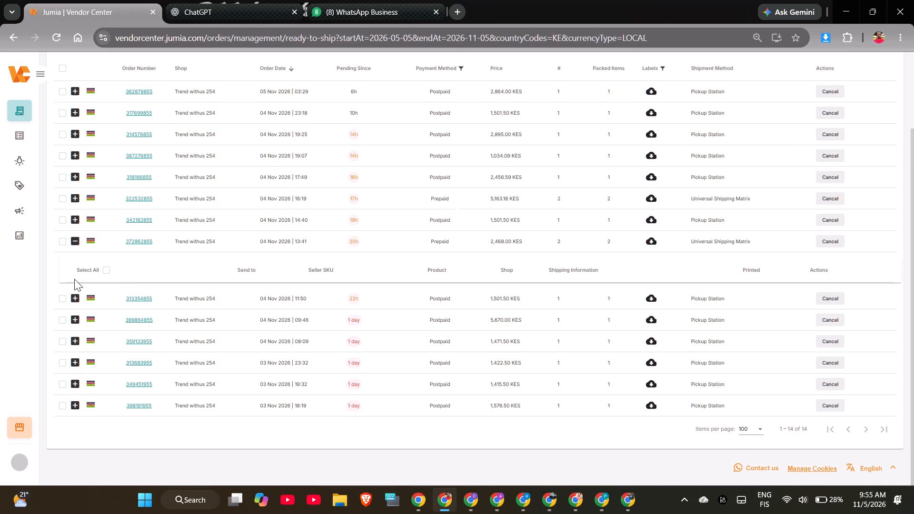
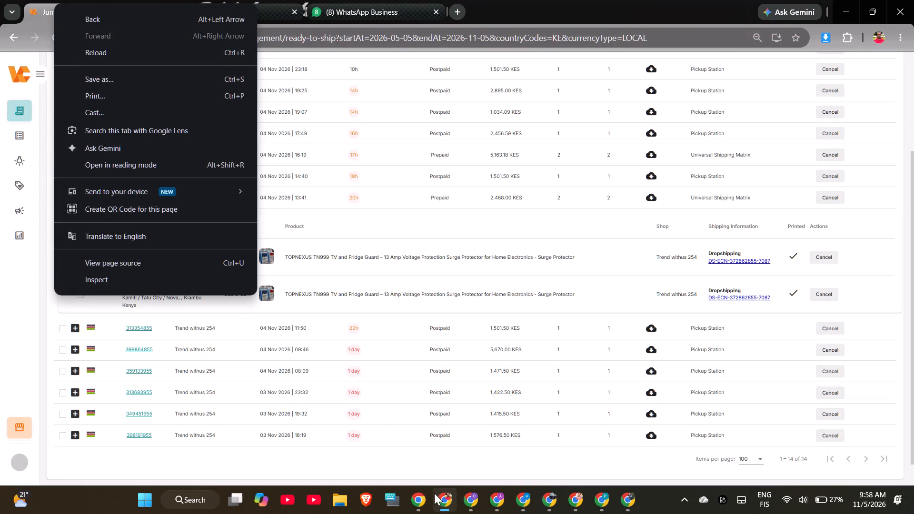
left_click(77, 326)
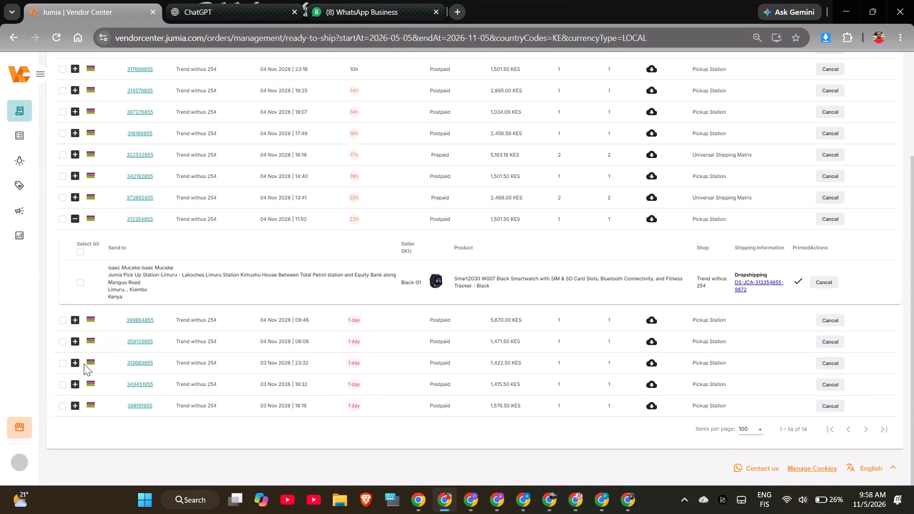
left_click(74, 318)
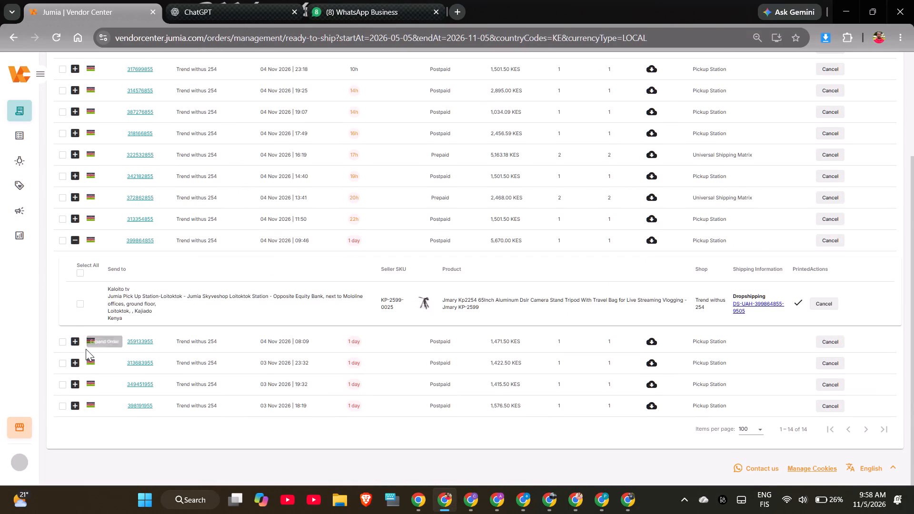
left_click(71, 340)
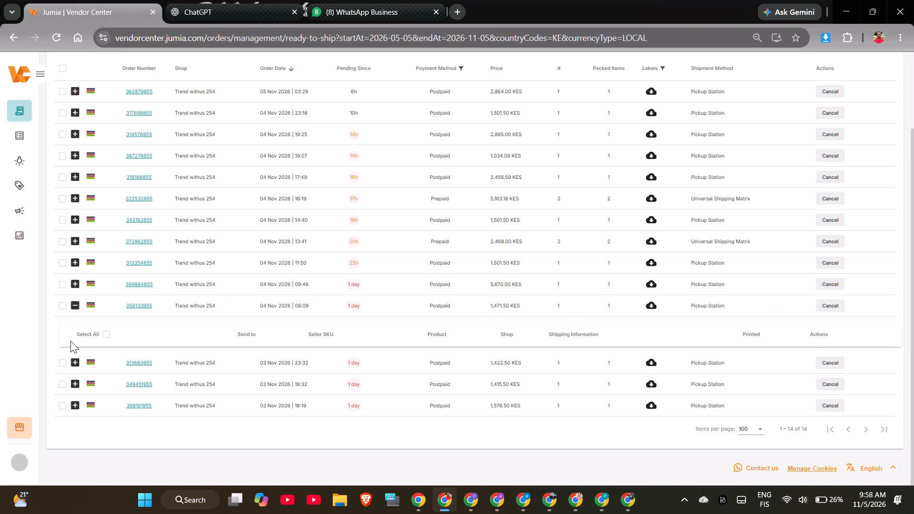
left_click(78, 360)
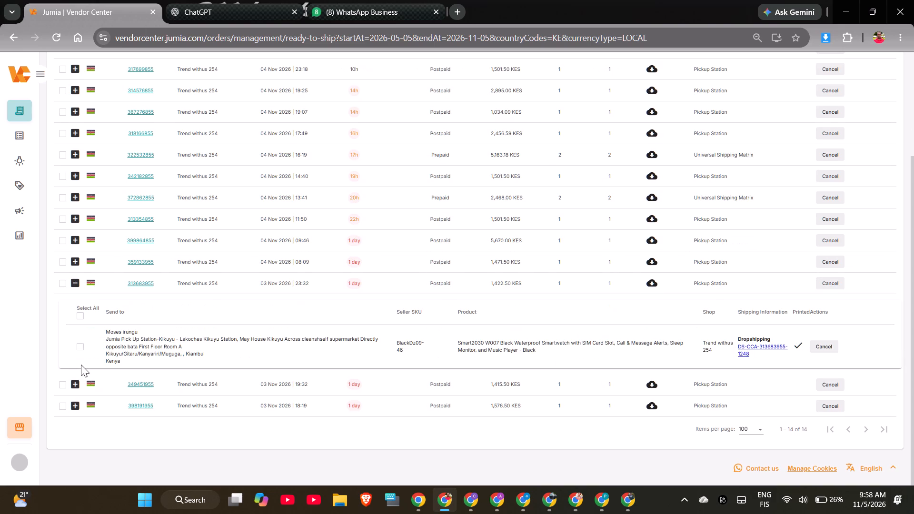
left_click(77, 383)
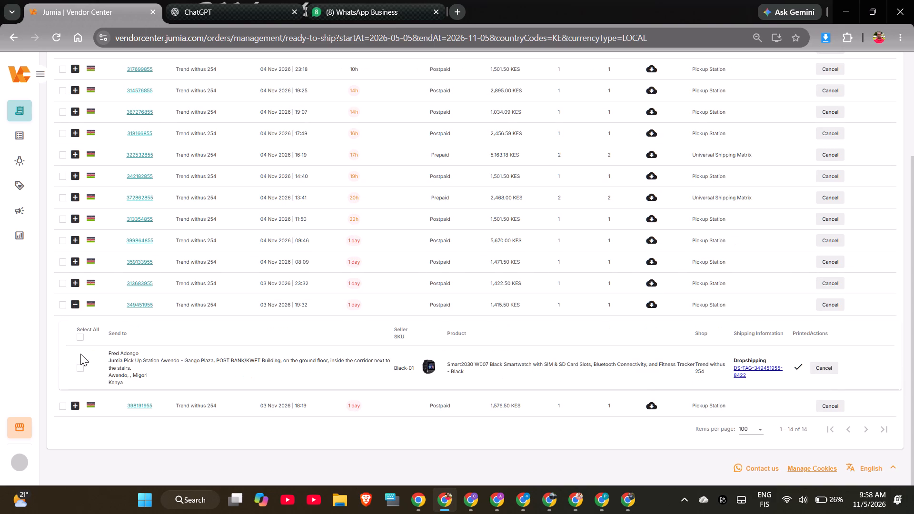
left_click(75, 406)
Print labels for all items of the Trend withus 254 shop's Ready To Ship orders.
scroll(292, 245, "up", 5)
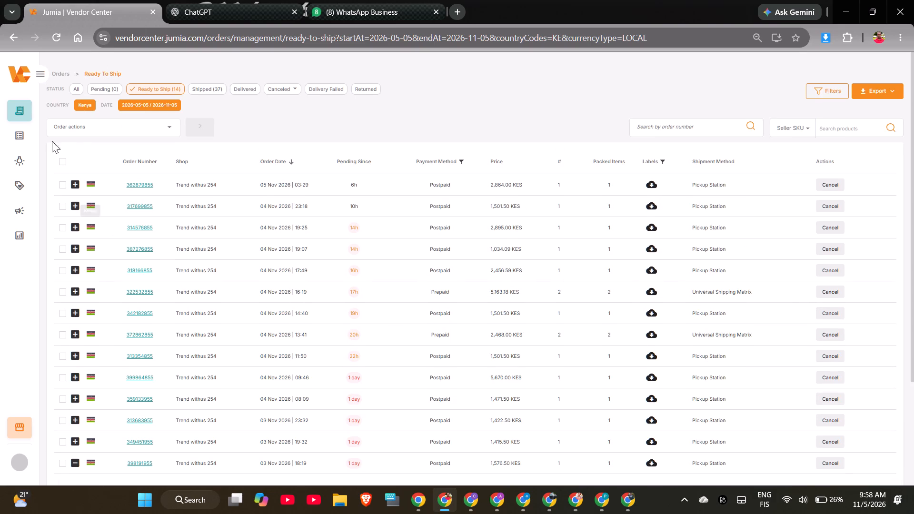
left_click(63, 158)
double_click(98, 125)
left_click(195, 125)
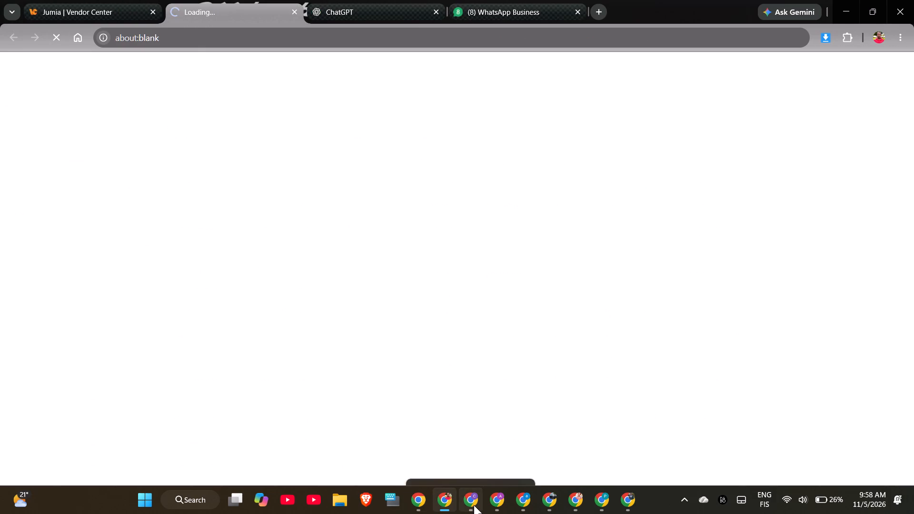
Switch to the CrownGadgets shop's profile and examine the products in its Ready To Ship orders one by one.
left_click(473, 505)
left_click(145, 90)
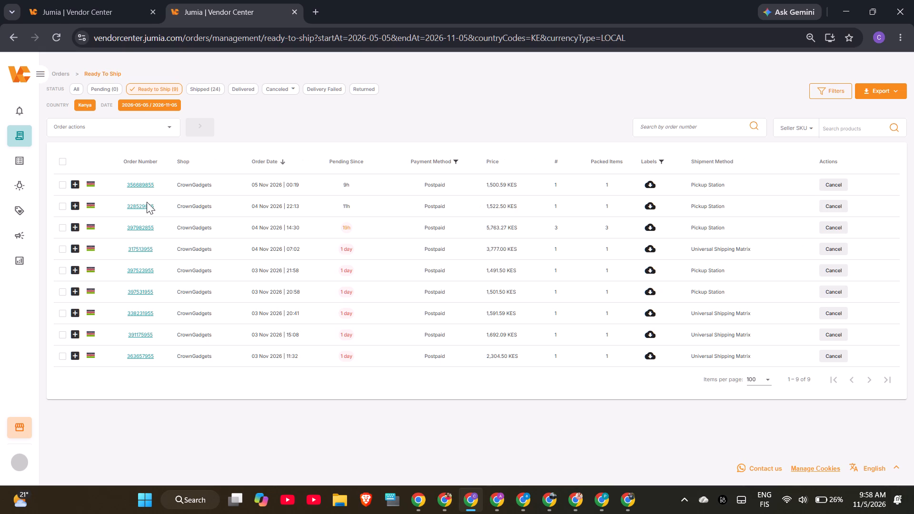
left_click(72, 186)
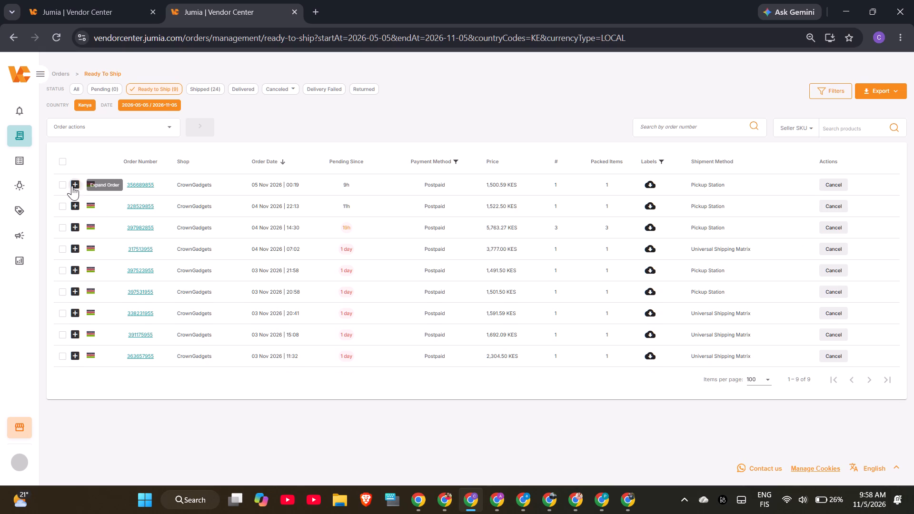
scroll(74, 235, "down", 1)
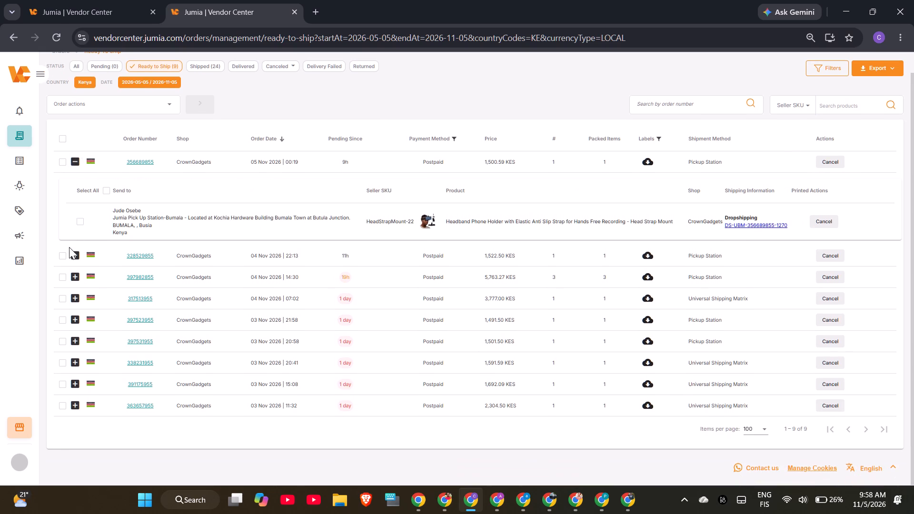
left_click(71, 256)
left_click(74, 263)
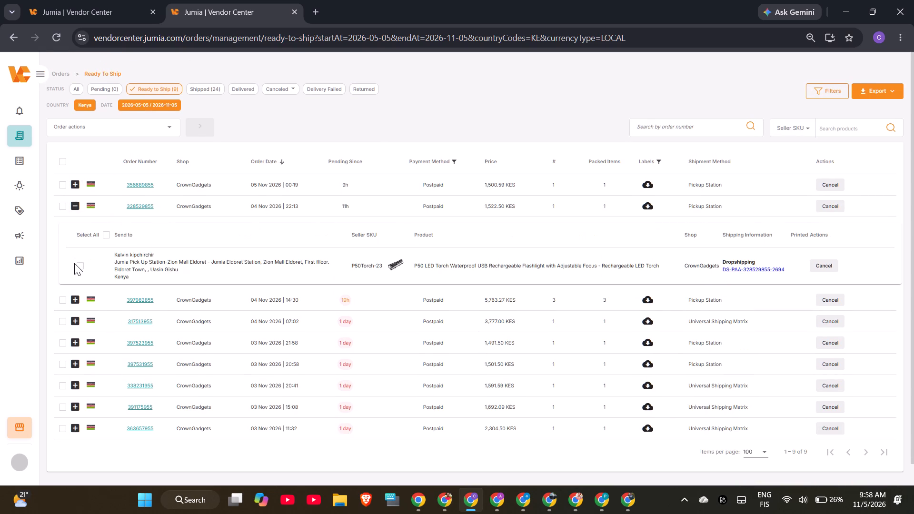
left_click(71, 301)
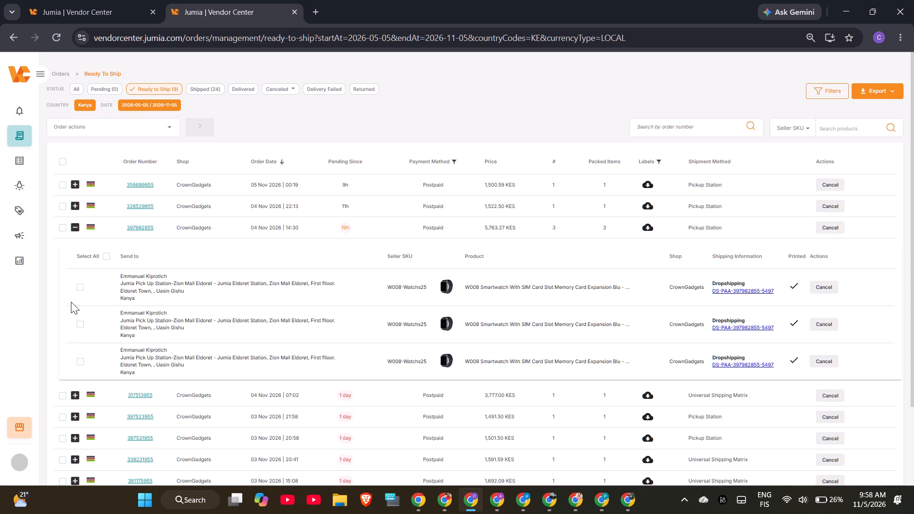
left_click(76, 394)
scroll(94, 370, "down", 2)
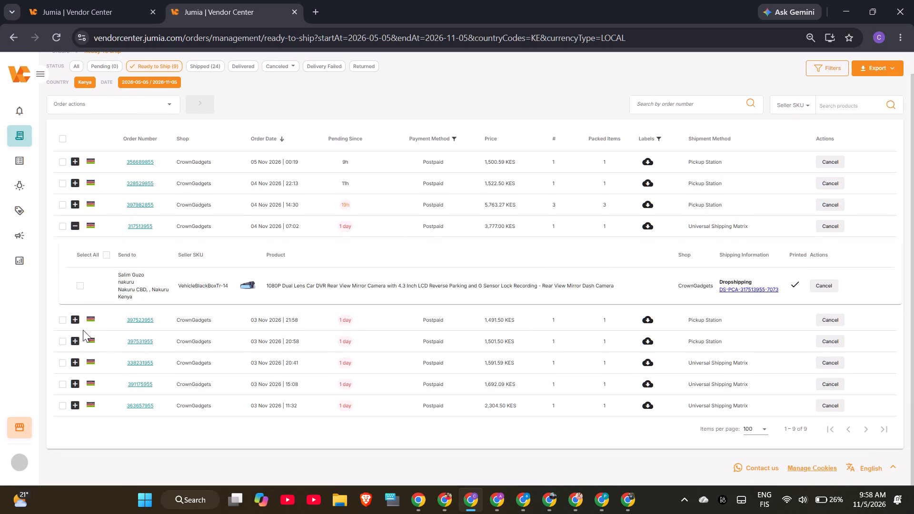
left_click(75, 323)
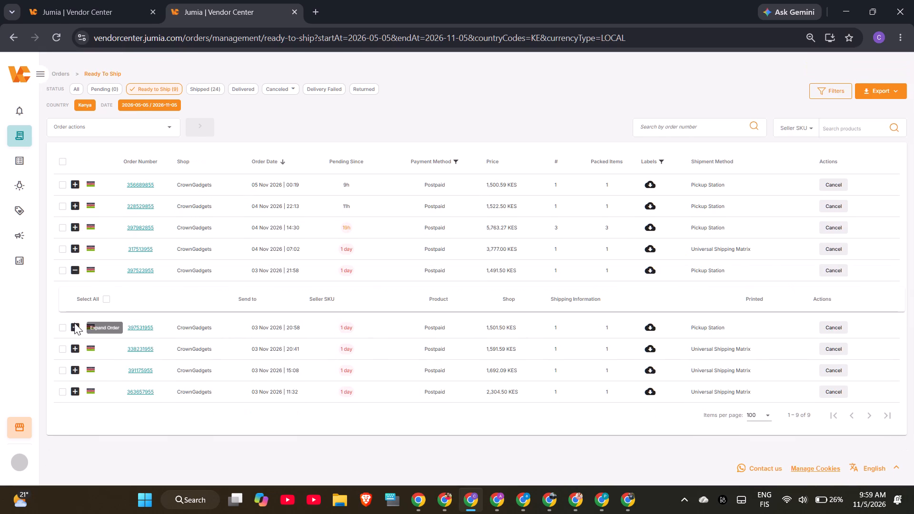
left_click(73, 369)
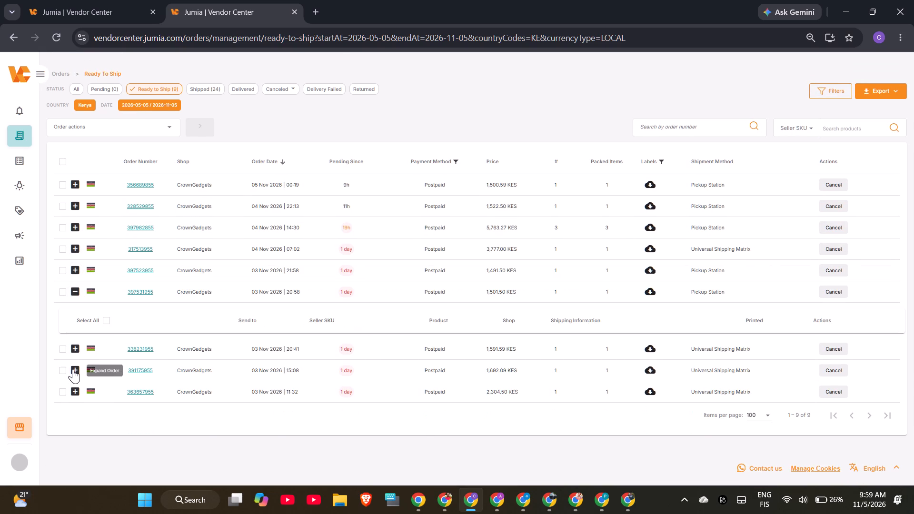
left_click(72, 391)
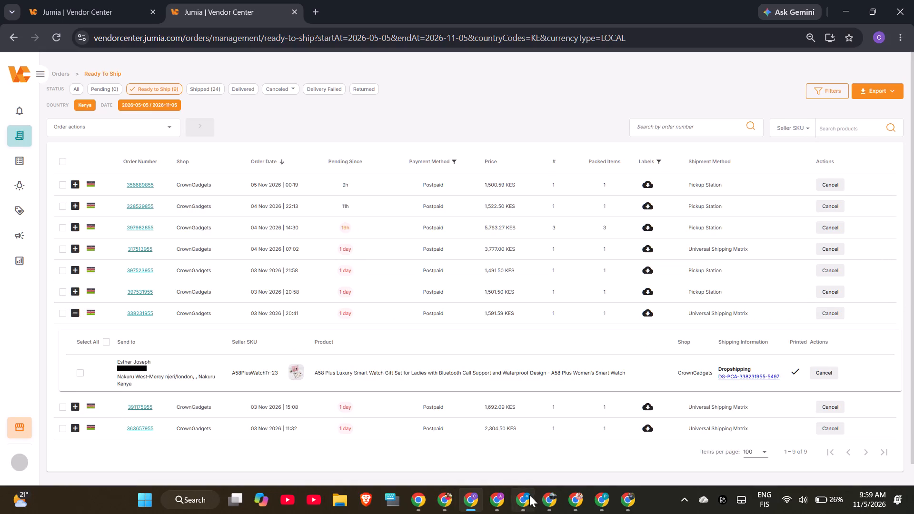
Print labels for all items of the CrownGadgets shop's Ready To Ship orders.
left_click(57, 159)
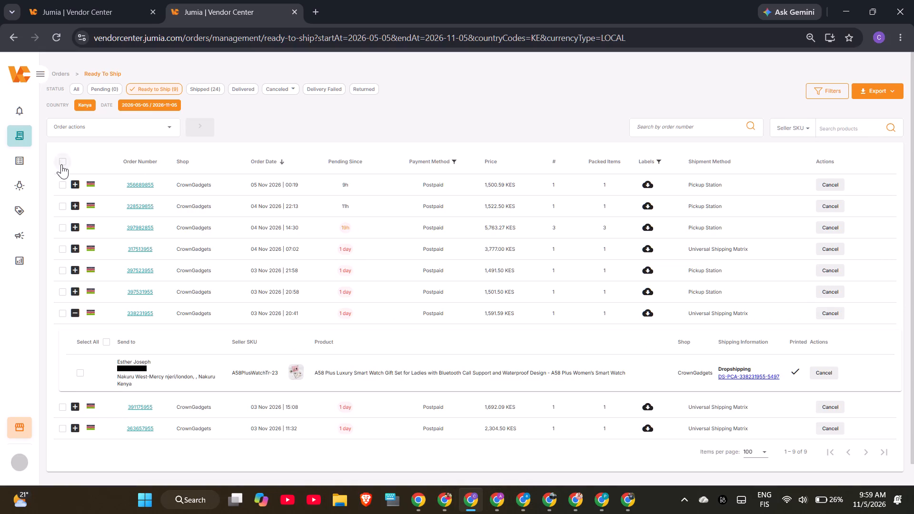
left_click(61, 164)
double_click(79, 135)
left_click(189, 128)
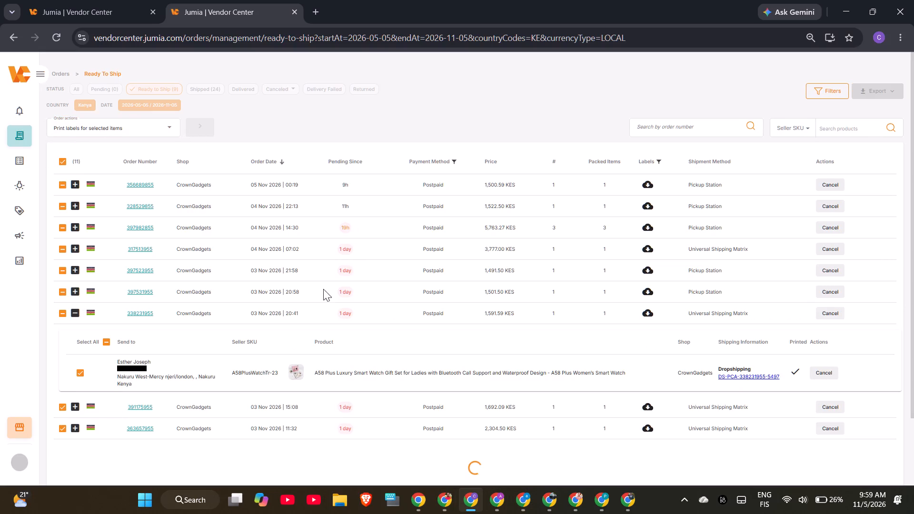
Switch to the Mountain space shop's profile and examine the products in each of its Ready To Ship orders.
left_click(493, 505)
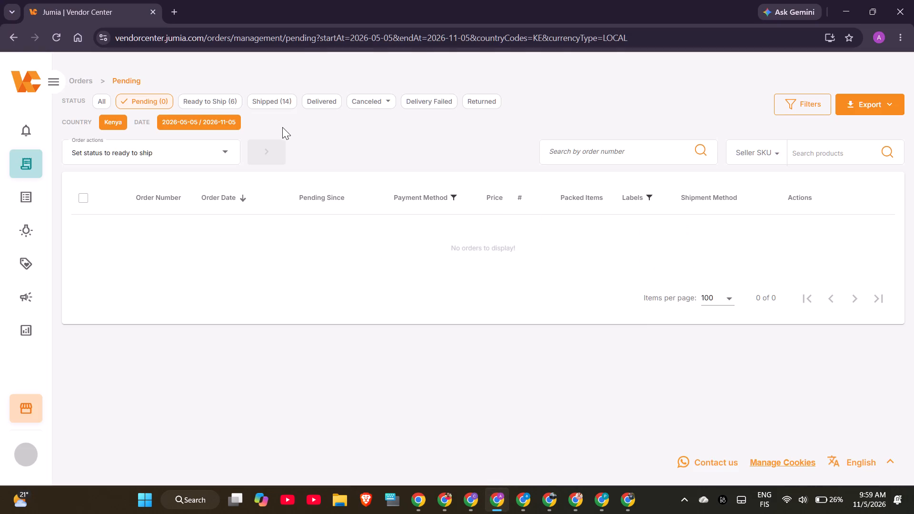
left_click(213, 106)
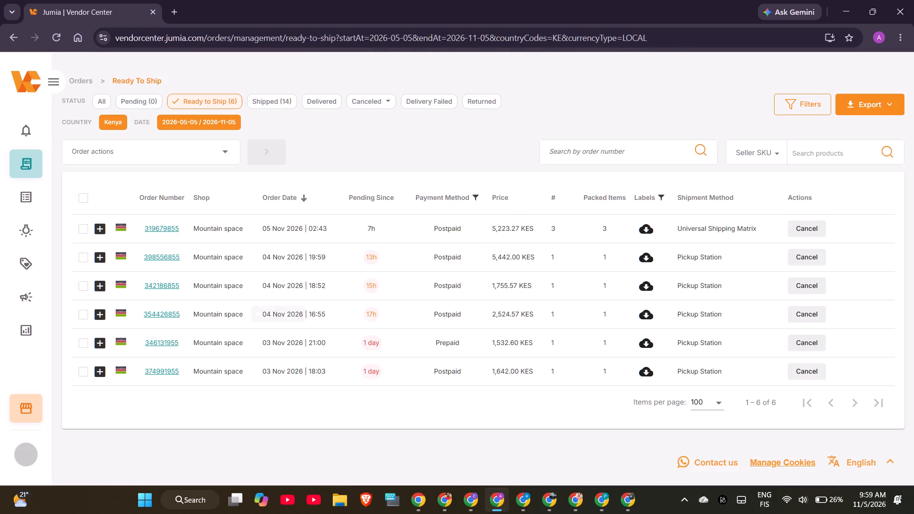
left_click(102, 231)
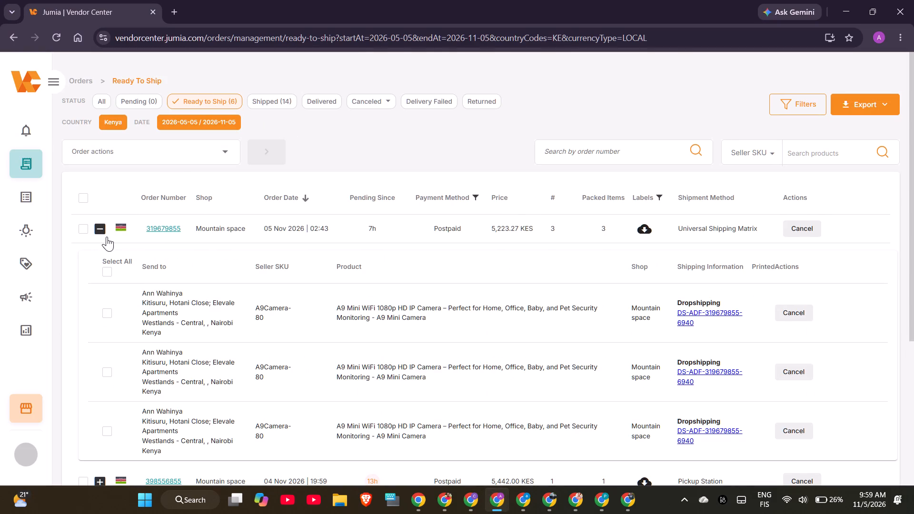
scroll(108, 237, "down", 4)
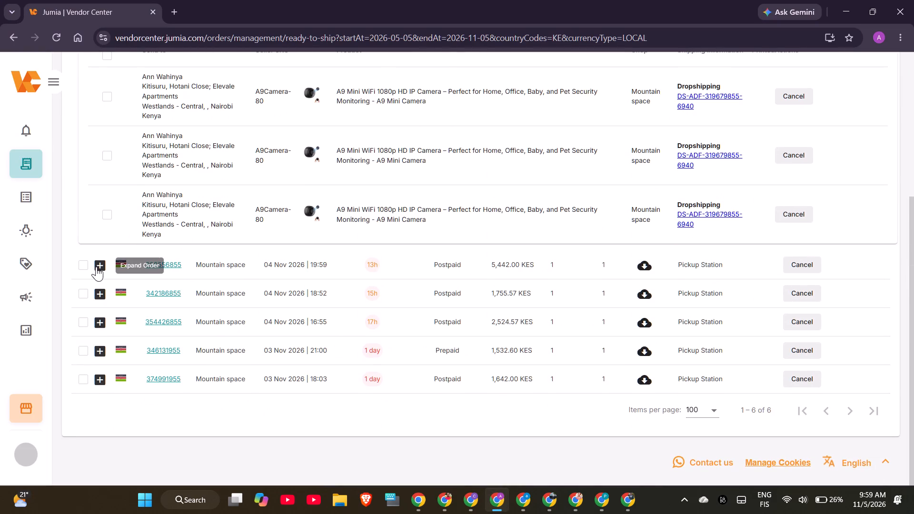
left_click(96, 266)
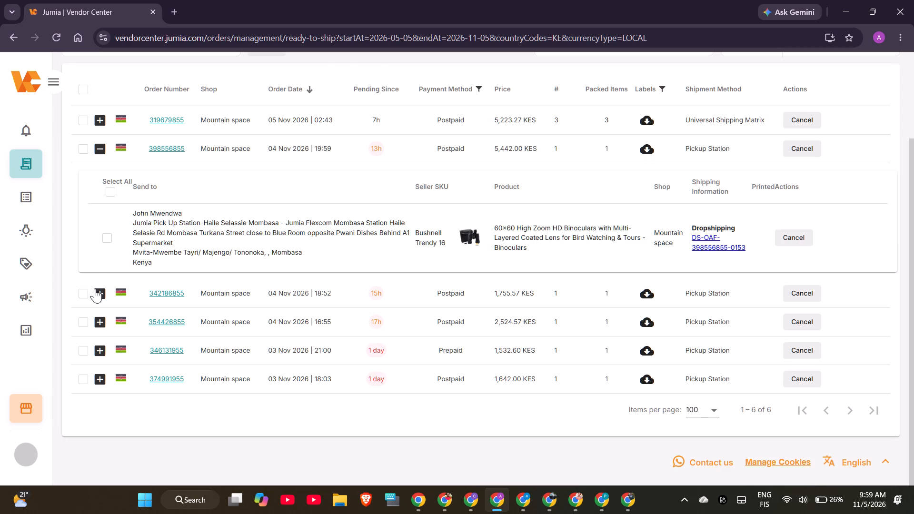
left_click(94, 292)
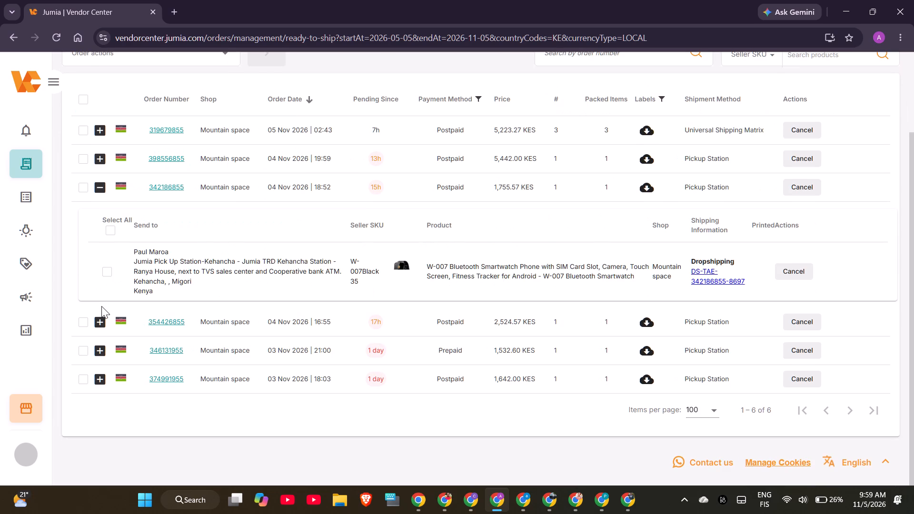
left_click(97, 318)
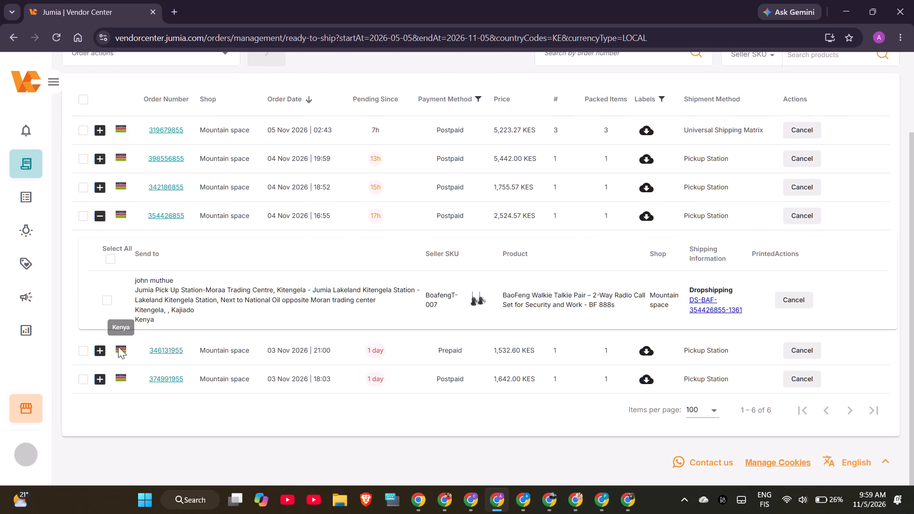
left_click(106, 350)
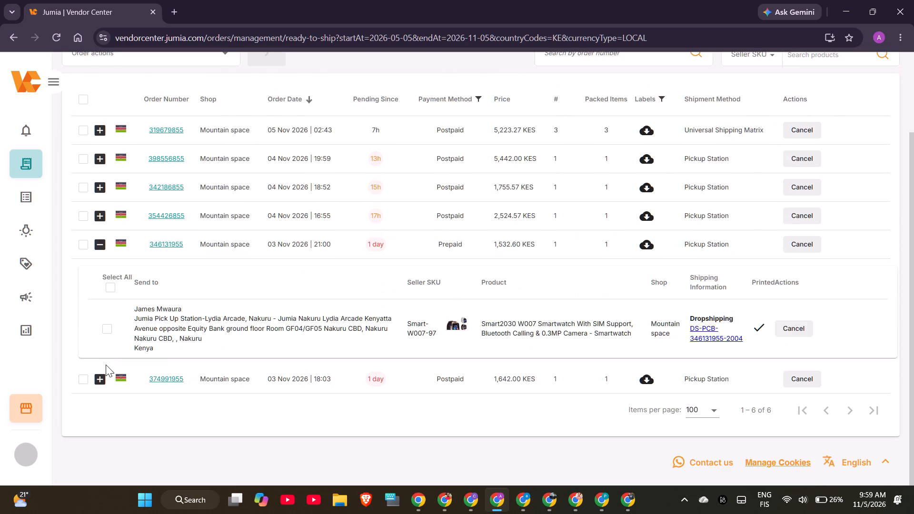
left_click(104, 376)
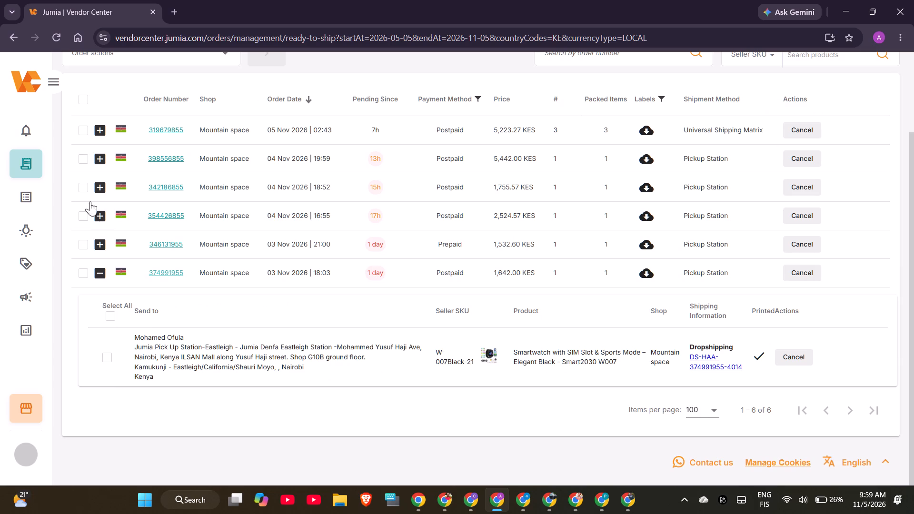
Print labels for all items of the Mountain space shop's Ready To Ship orders.
double_click(81, 105)
left_click(83, 97)
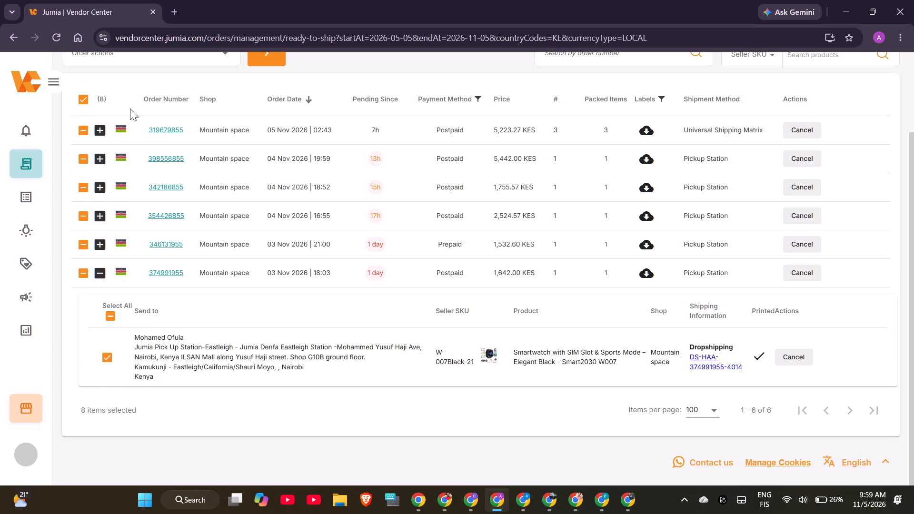
scroll(130, 109, "up", 2)
double_click(115, 159)
left_click(261, 156)
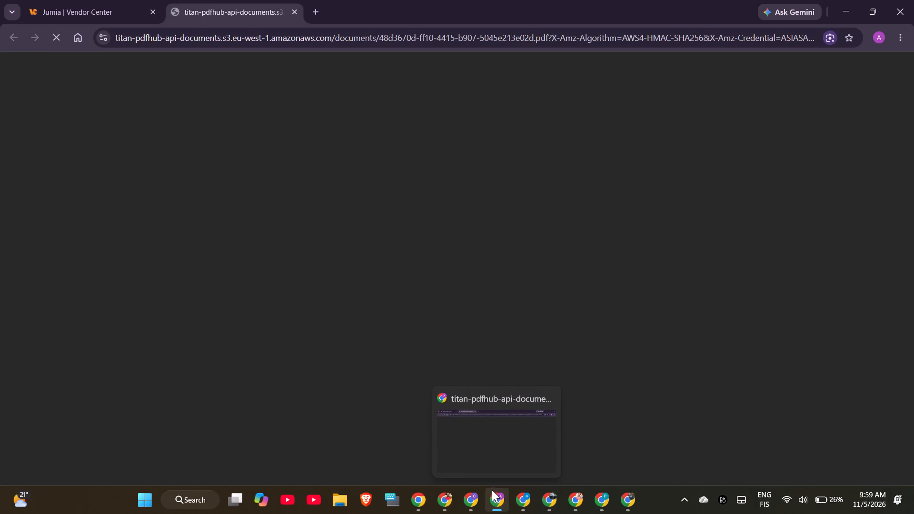
Switch to the Premium Space shop's profile and send its four packed orders to Ready To Ship.
left_click(525, 504)
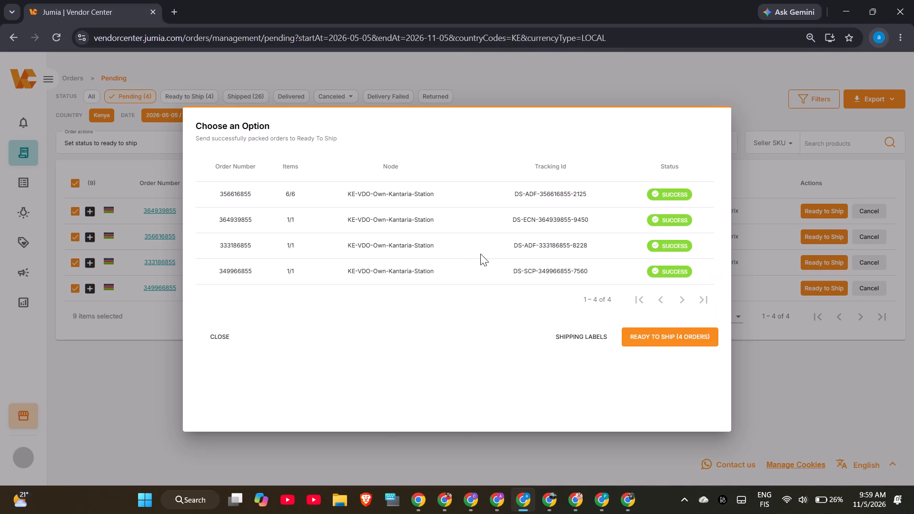
left_click(638, 335)
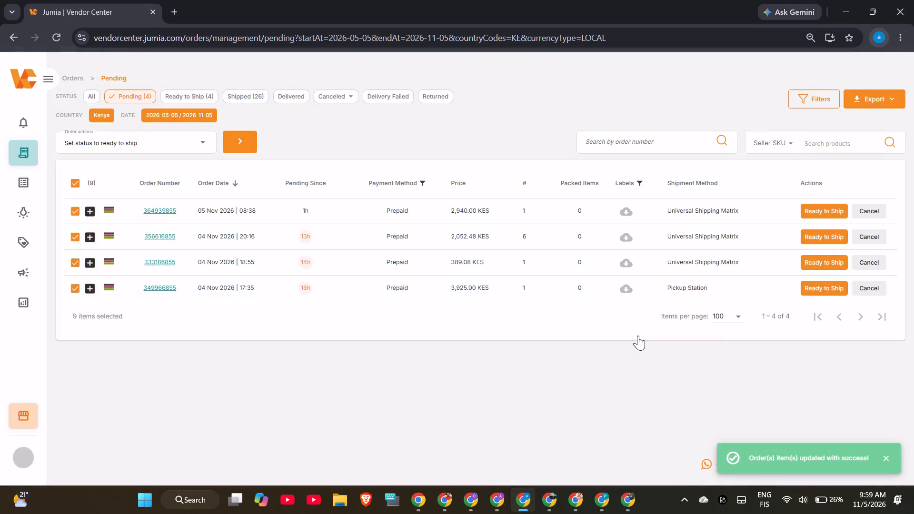
Examine the products in the Premium Space shop's four newly added Ready To Ship orders.
left_click(198, 94)
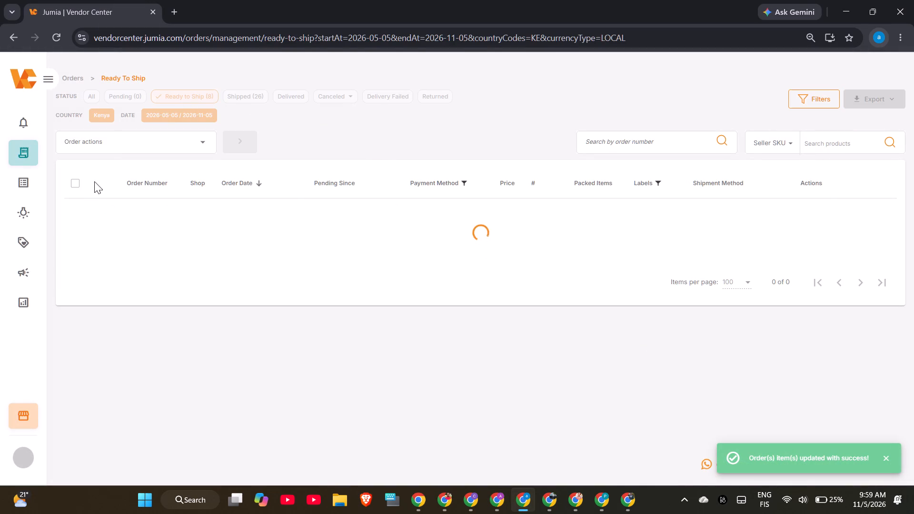
left_click(91, 208)
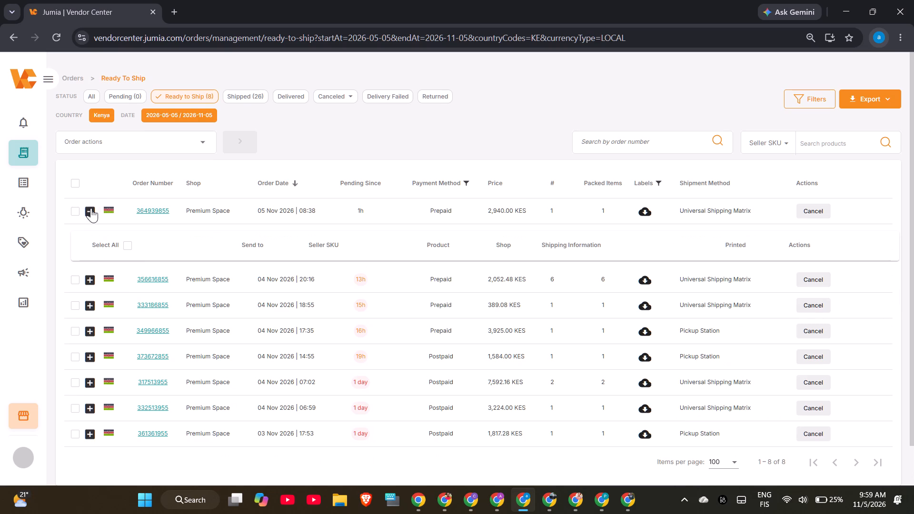
left_click(93, 335)
scroll(129, 319, "down", 2)
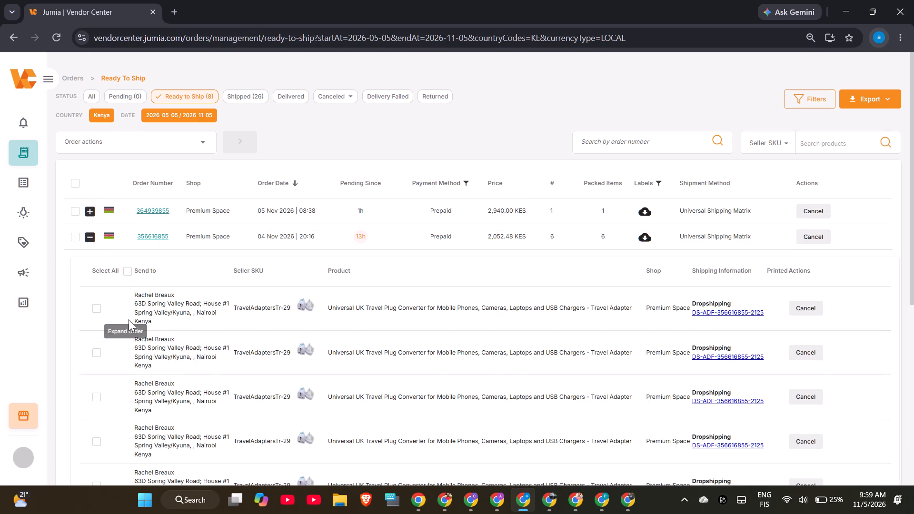
scroll(233, 255, "down", 1)
left_click(90, 177)
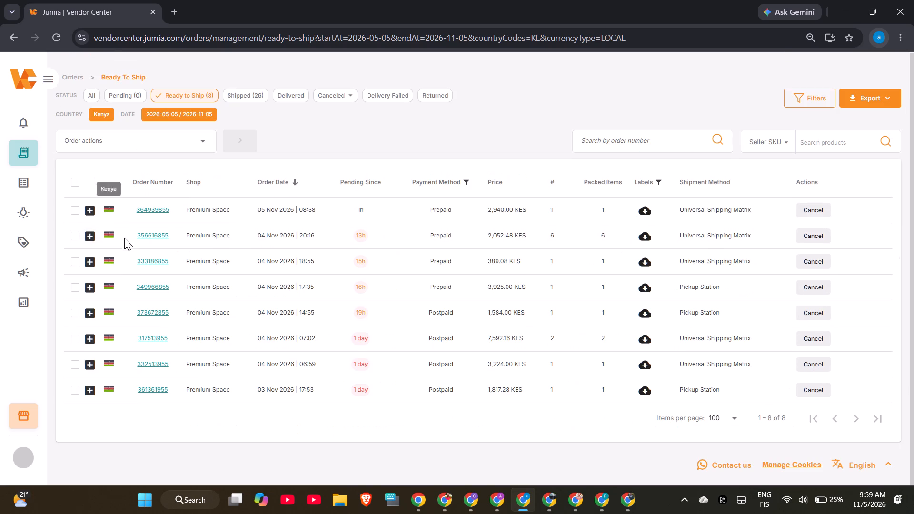
left_click(91, 260)
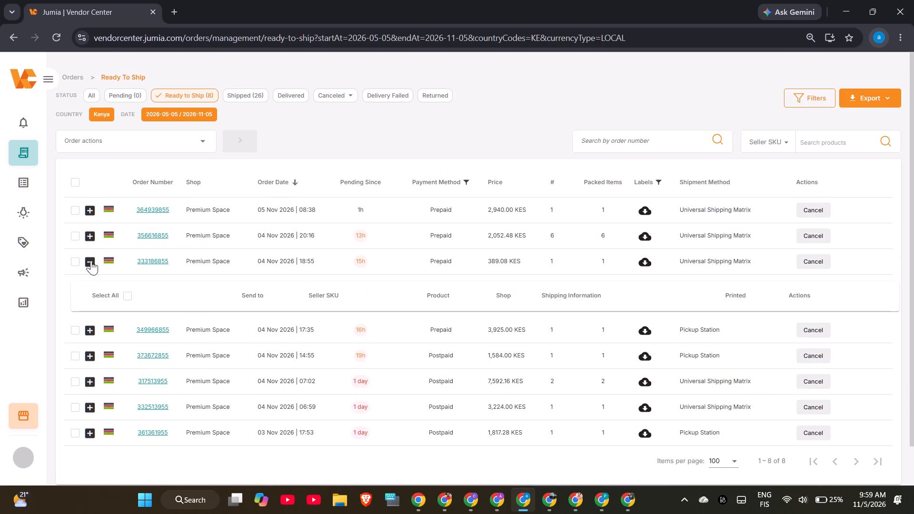
scroll(91, 260, "down", 1)
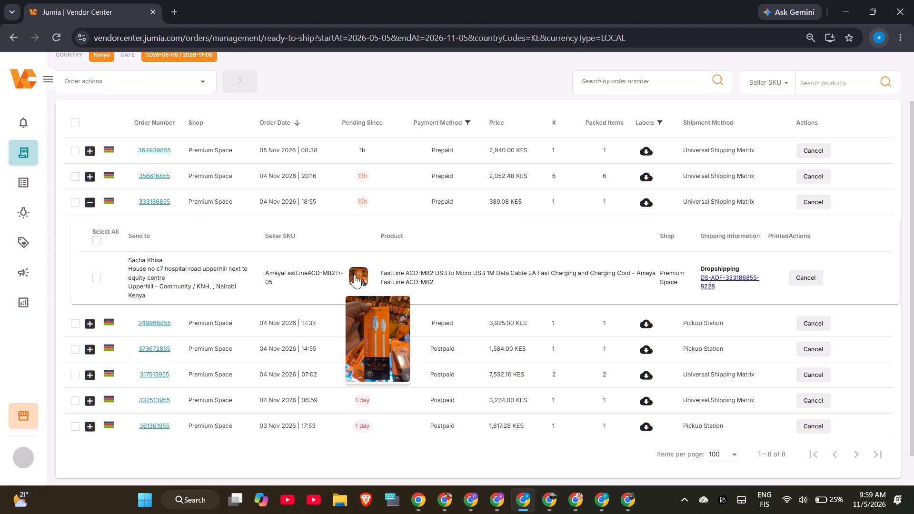
left_click(92, 322)
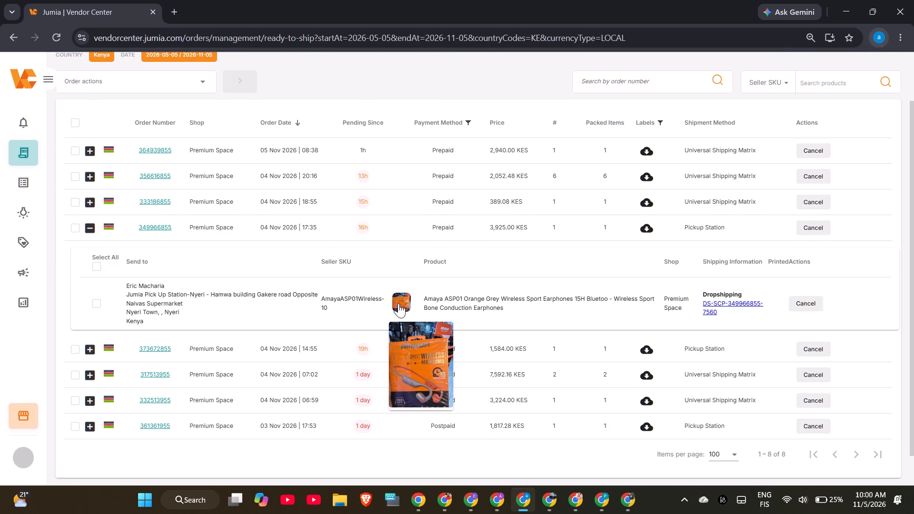
triple_click(347, 297)
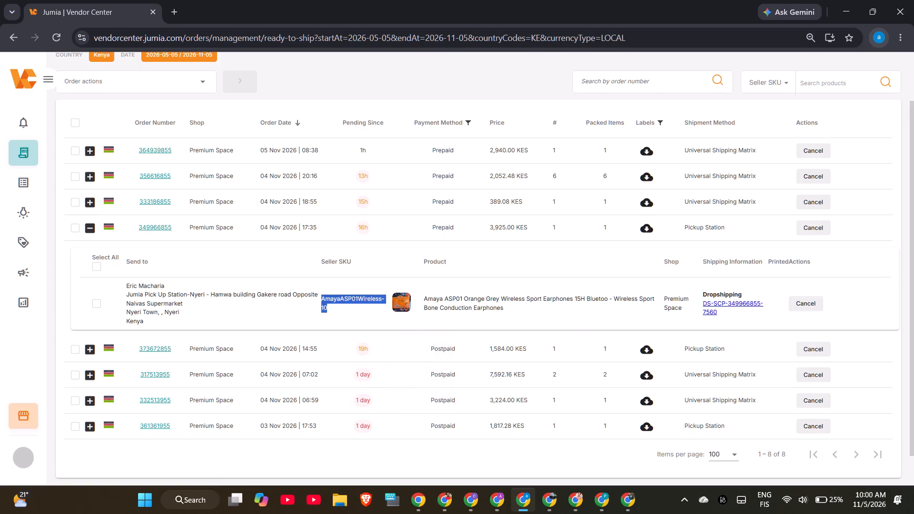
right_click(347, 297)
left_click(371, 312)
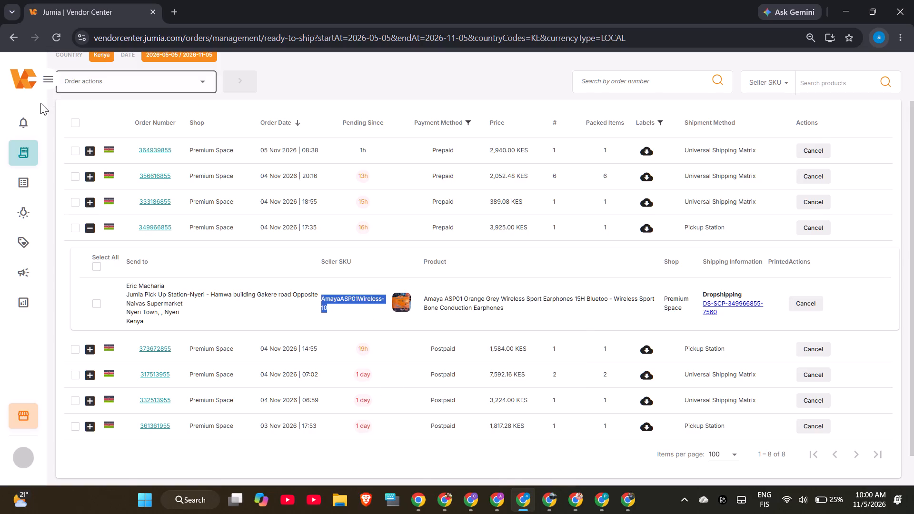
left_click(19, 186)
middle_click(51, 212)
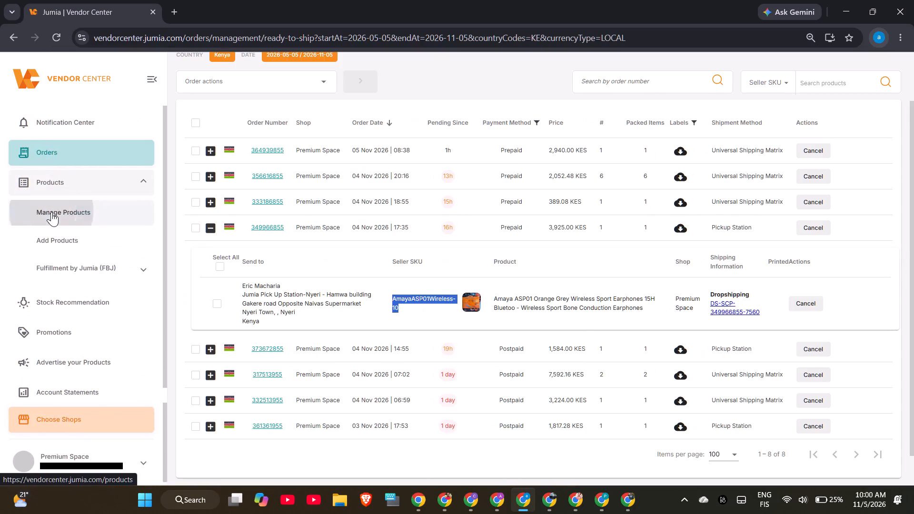
left_click(235, 0)
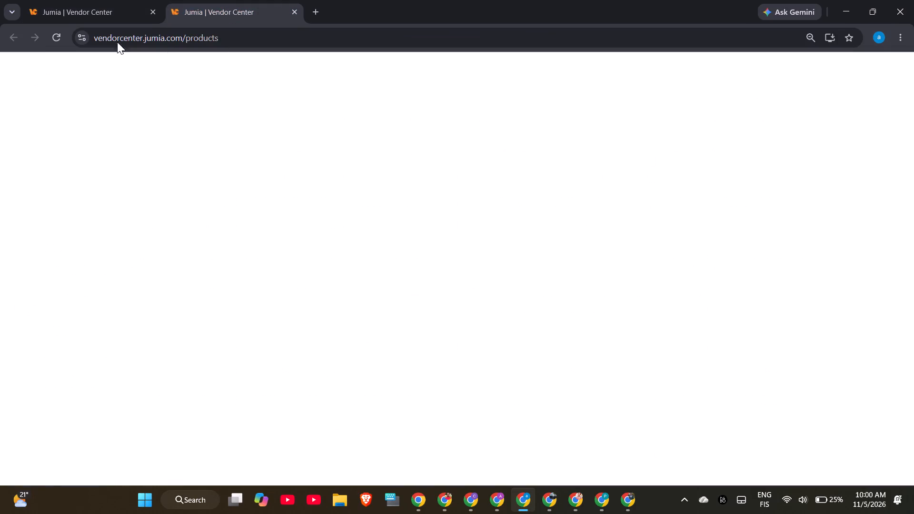
Examine the products in the Premium Space shop's postpaid Ready To Ship orders dated 04 Nov 2026.
left_click(72, 0)
scroll(332, 334, "down", 2)
left_click(209, 313)
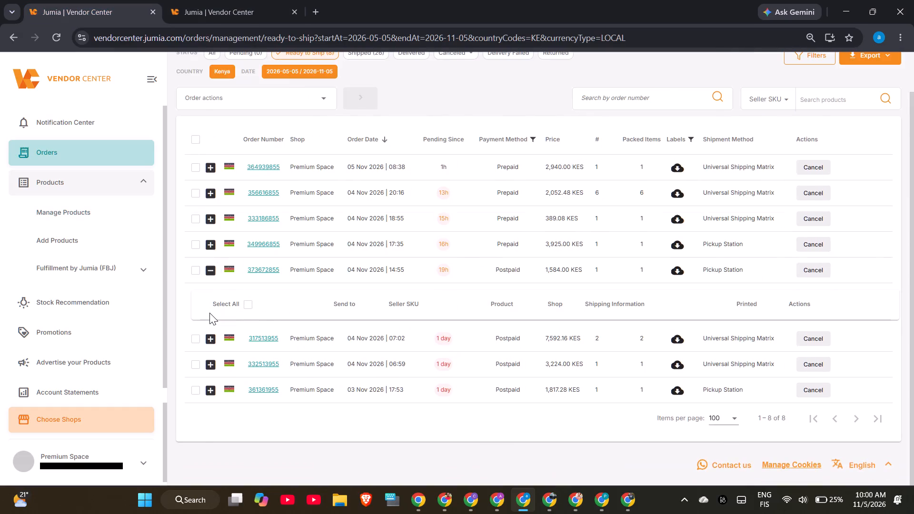
left_click(208, 353)
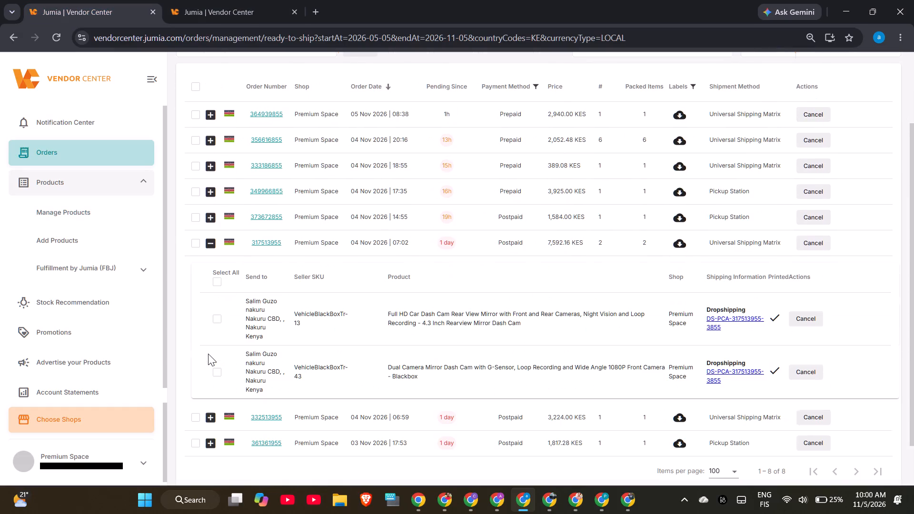
left_click(206, 419)
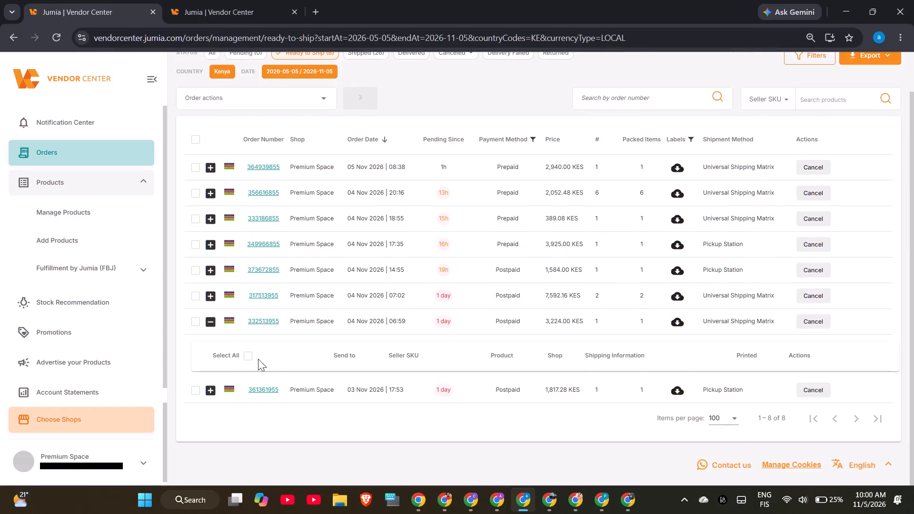
scroll(360, 199, "up", 3)
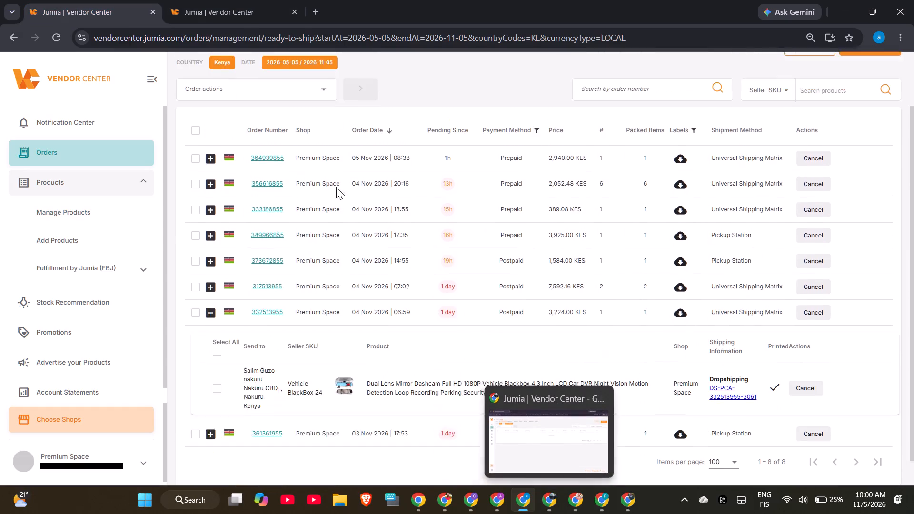
Search the shop's products by seller SKU AmayaASP01Wireless-10 and open the Add Products page in a separate tab.
left_click(259, 0)
left_click(178, 156)
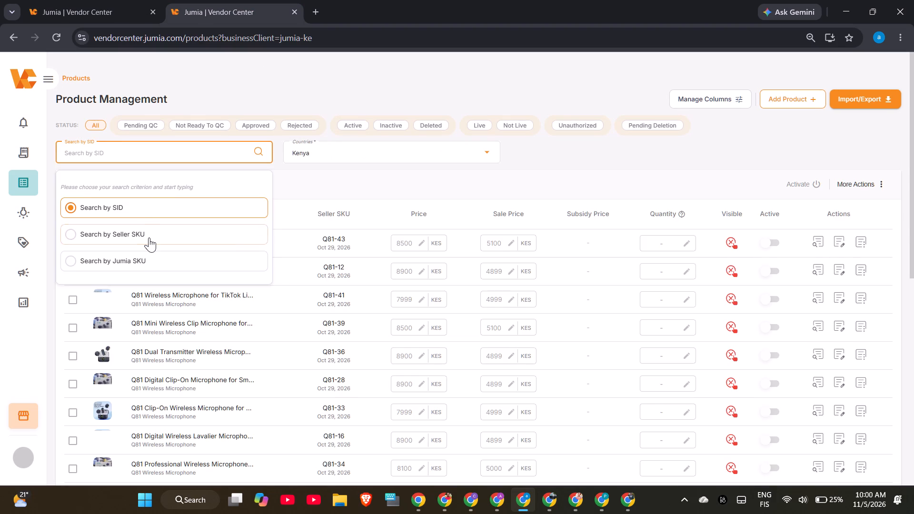
left_click(149, 237)
key("ctrl+v")
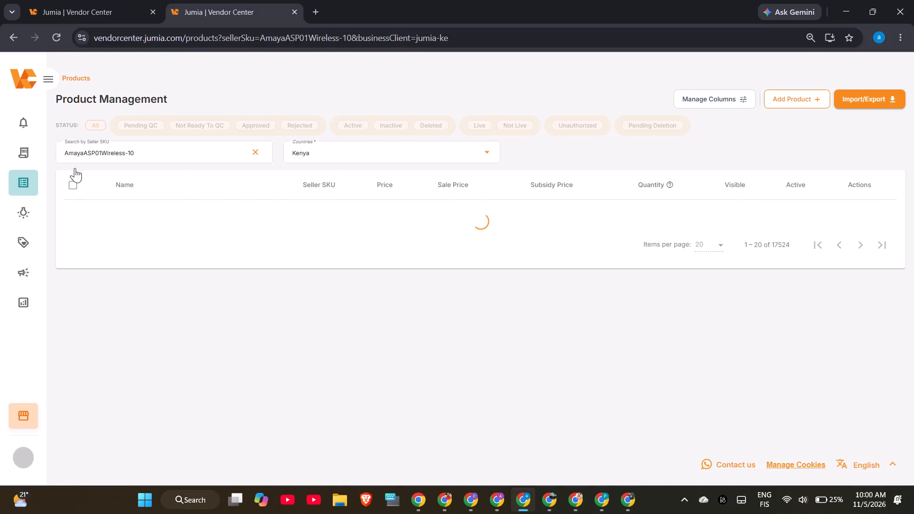
left_click(23, 187)
middle_click(63, 238)
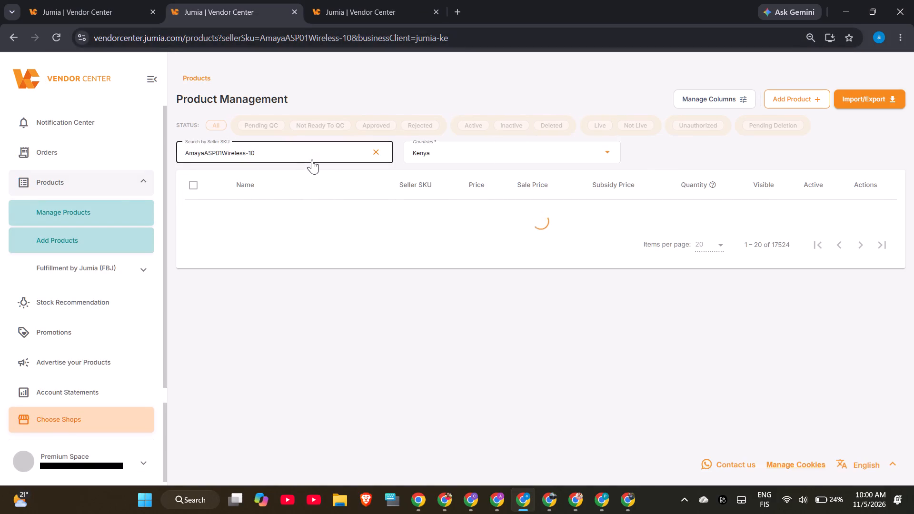
left_click(299, 149)
left_click(316, 239)
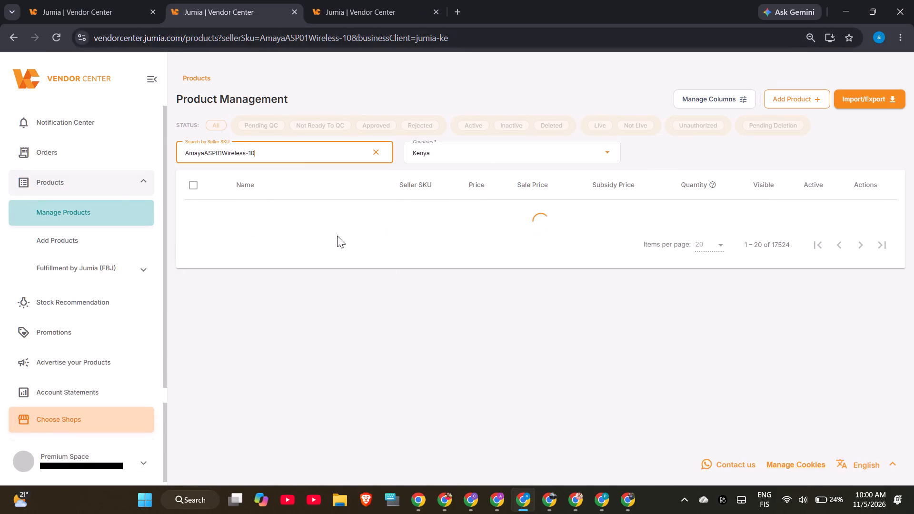
key("Return")
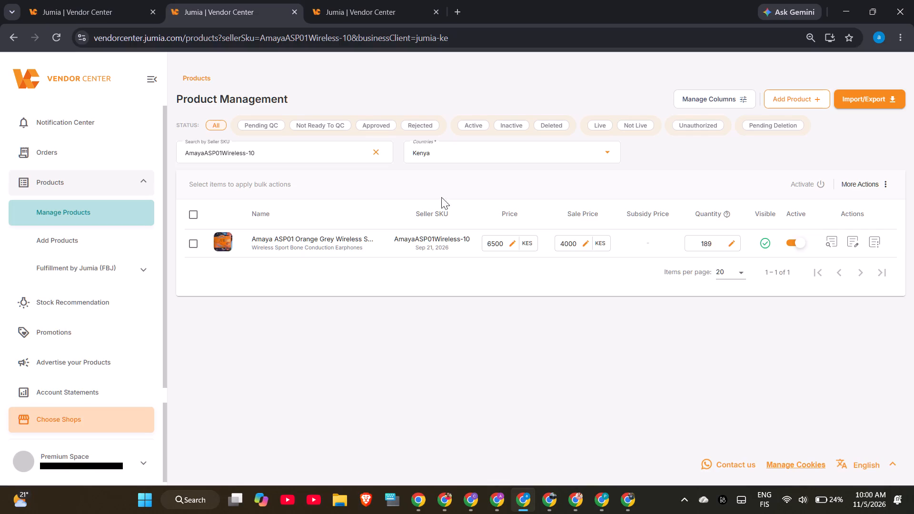
Start adding multiple products by import and set the type to Product.
left_click(378, 0)
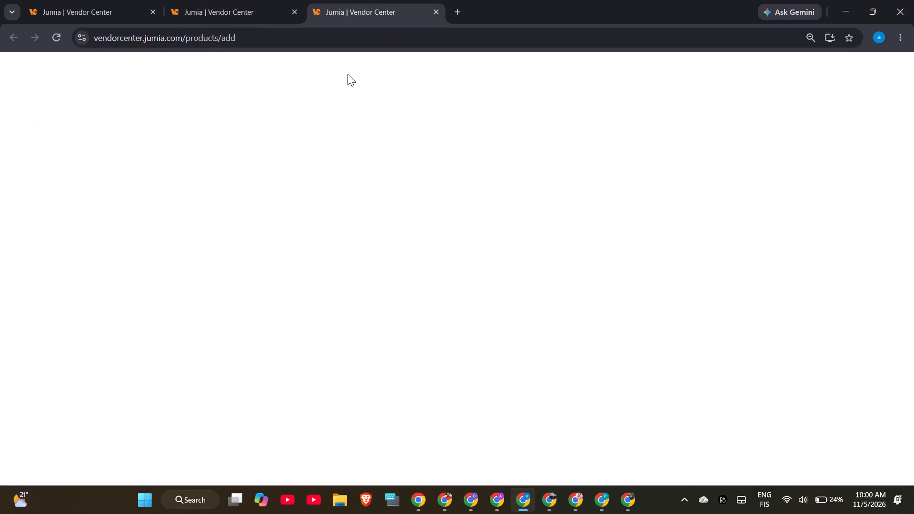
left_click(423, 435)
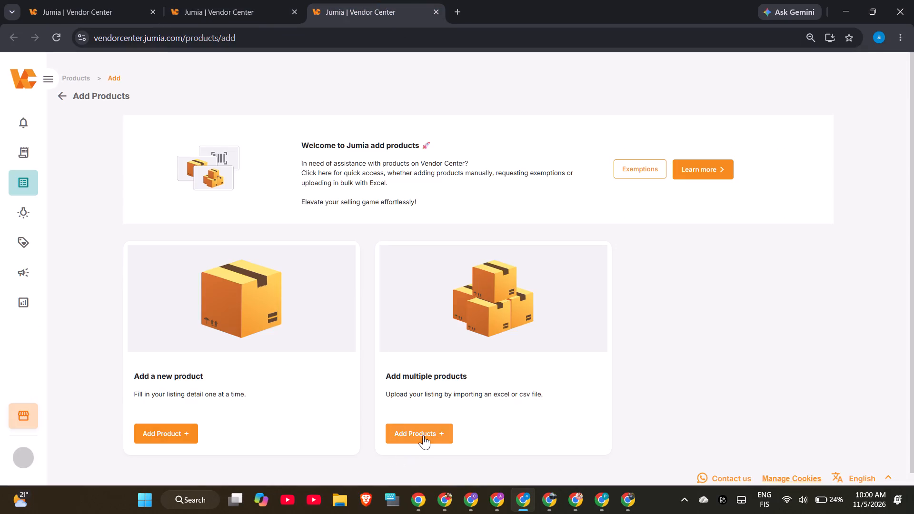
left_click(233, 172)
left_click(202, 240)
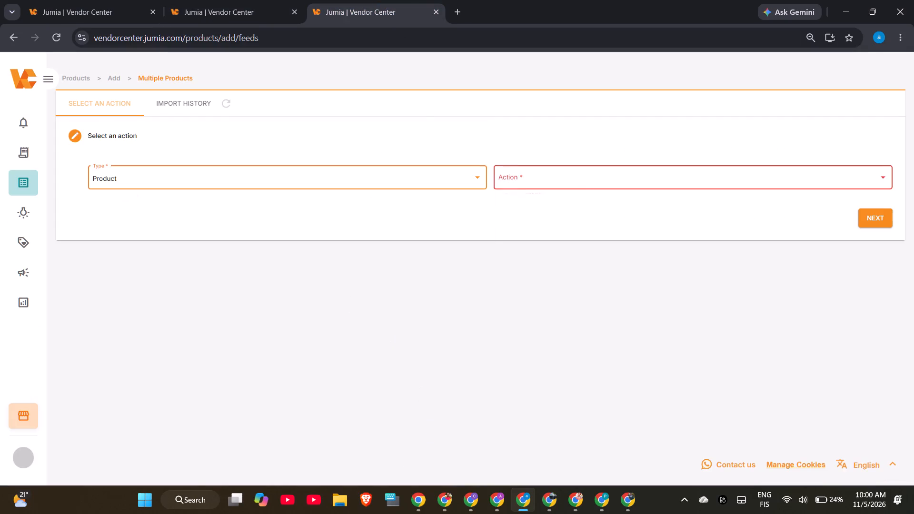
Set the multiple-products action to Export Status and choose the shop to export.
left_click(583, 178)
left_click(544, 260)
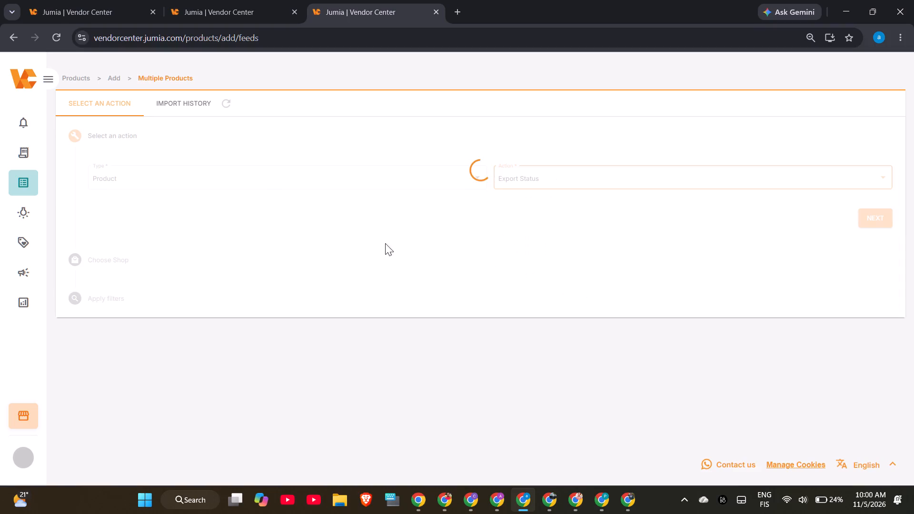
left_click(247, 248)
left_click(248, 257)
left_click(258, 282)
Limit the export's created date range to 21 September 2026, the SKU's creation date, and export the product status file.
left_click(328, 262)
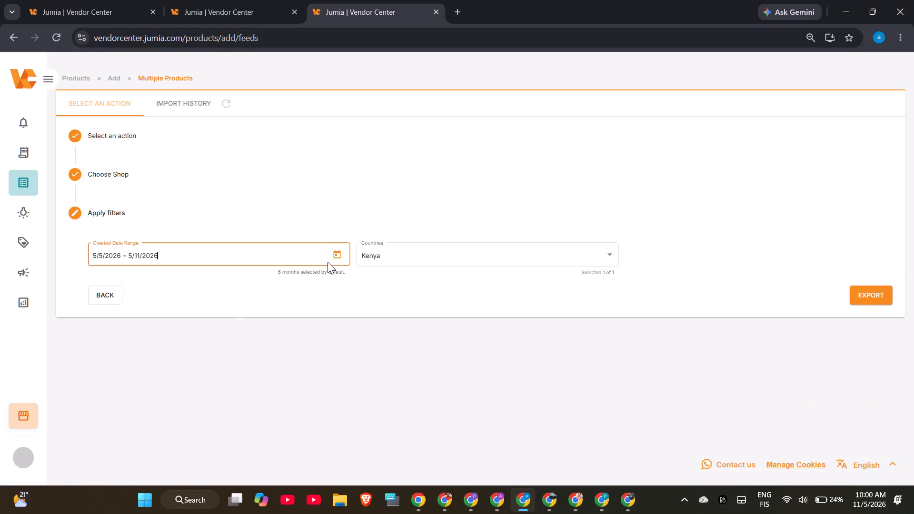
left_click(125, 292)
left_click(216, 442)
left_click(221, 431)
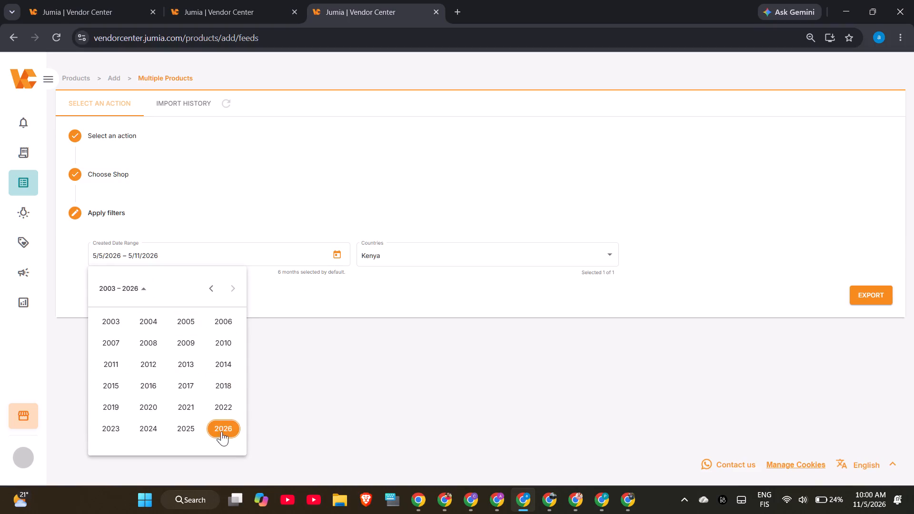
left_click(118, 380)
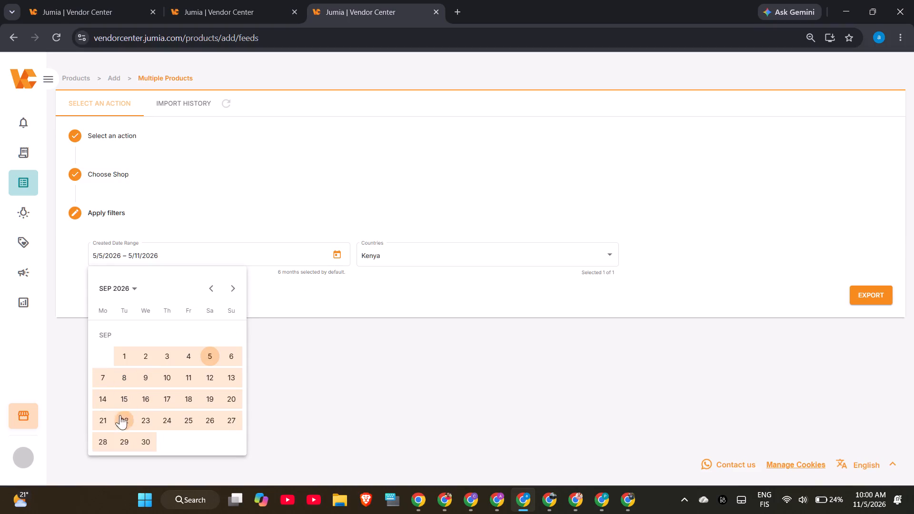
double_click(104, 419)
left_click(200, 0)
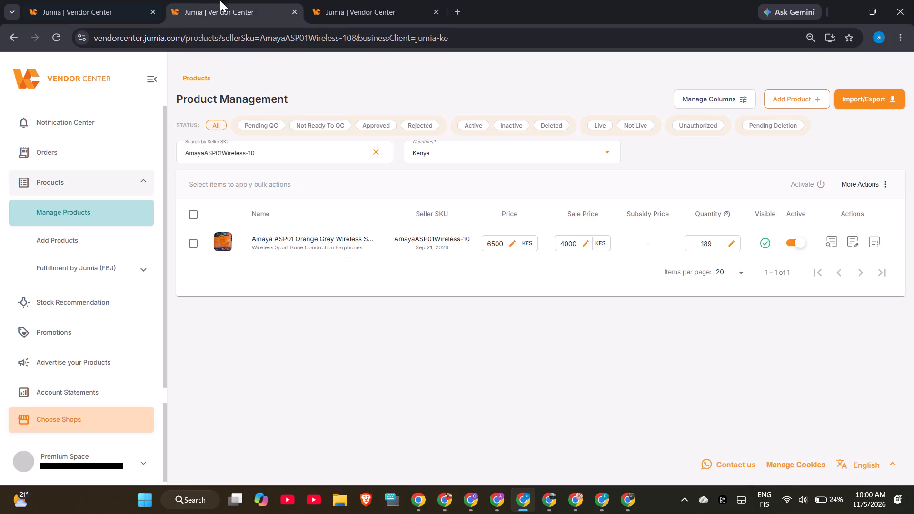
left_click(353, 0)
left_click(867, 290)
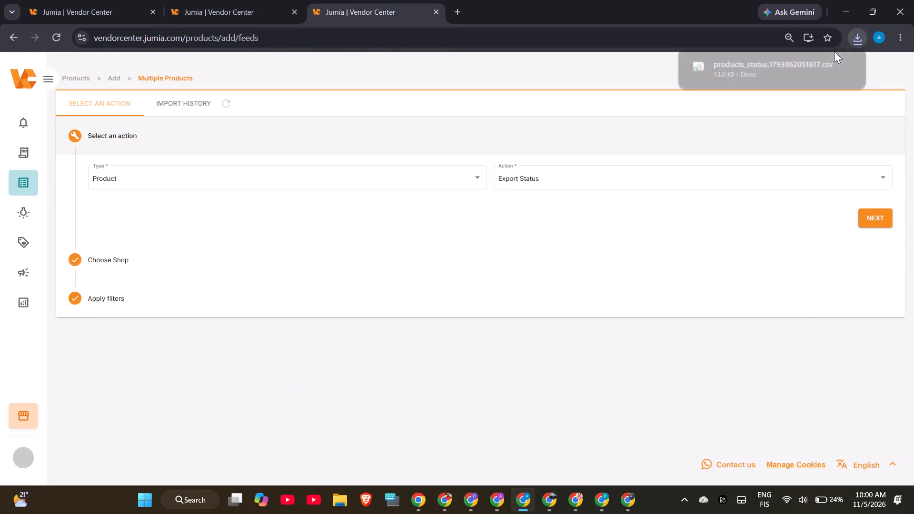
Open the downloaded product status CSV file in Excel.
left_click(849, 63)
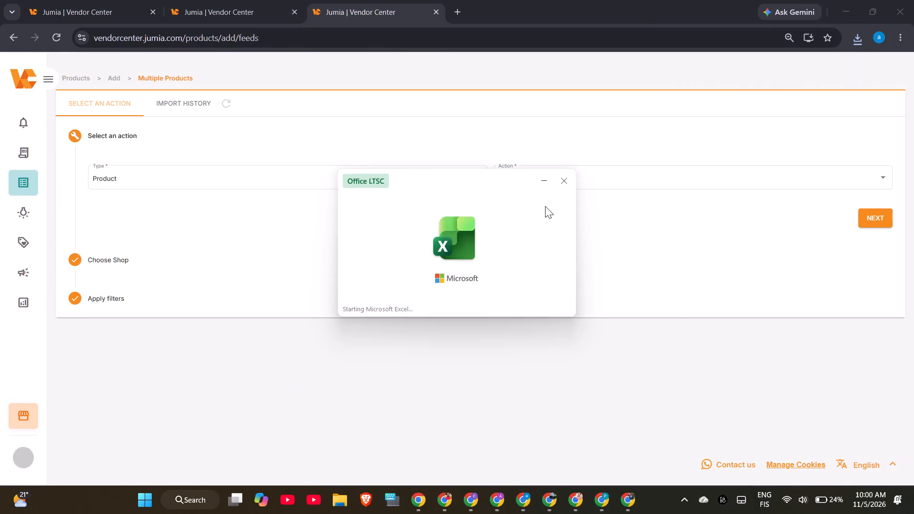
Change the multiple-products action to Import Status in Vendor Center.
left_click(655, 189)
left_click(591, 202)
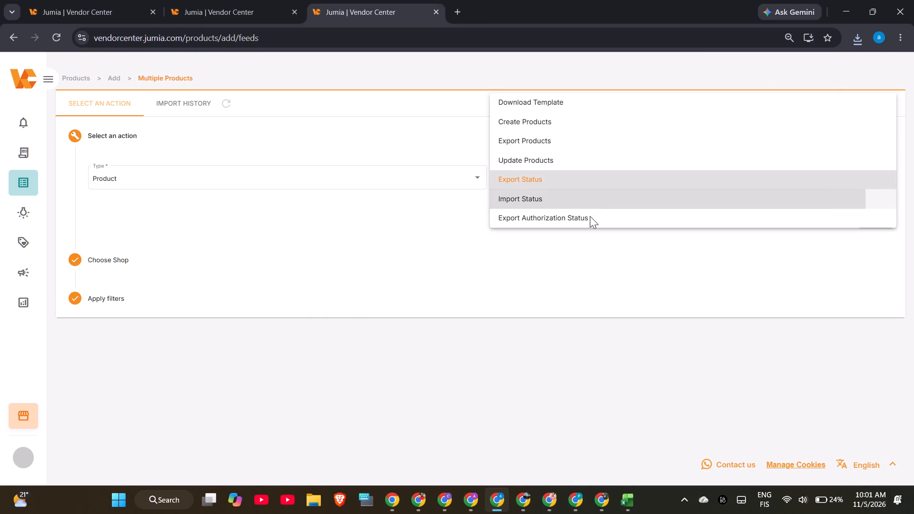
Sort the exported status sheet in Excel by SELLER_SKU from A to Z with the selection expanded, and fit that column's width.
left_click(626, 506)
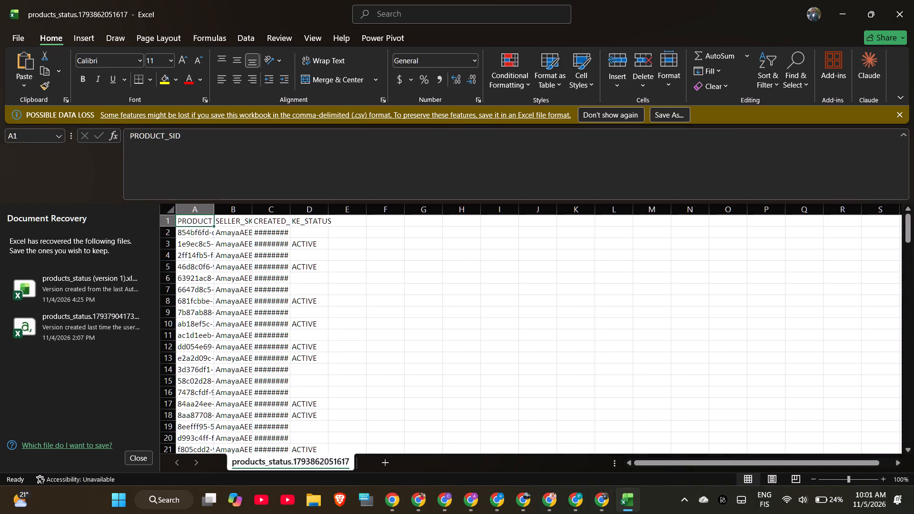
left_click(246, 208)
left_click(228, 210)
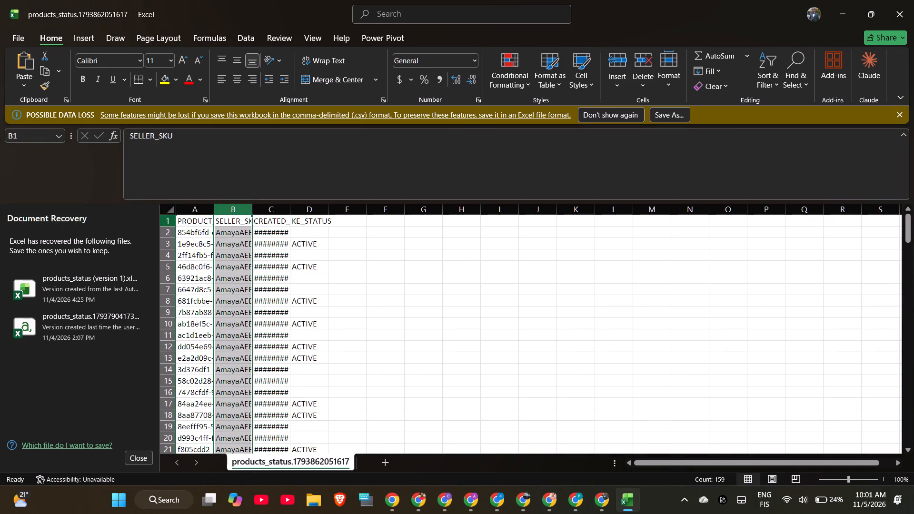
left_click(750, 73)
left_click(764, 78)
left_click(784, 109)
key("Return")
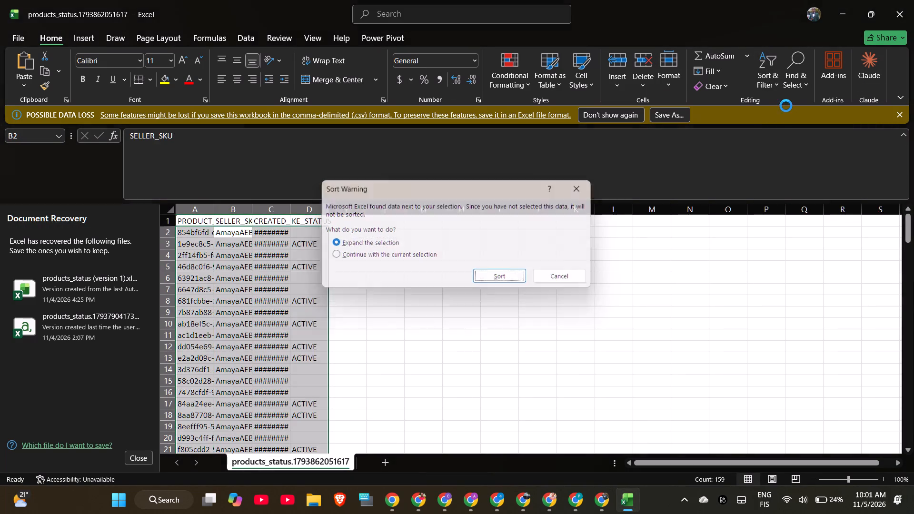
double_click(248, 211)
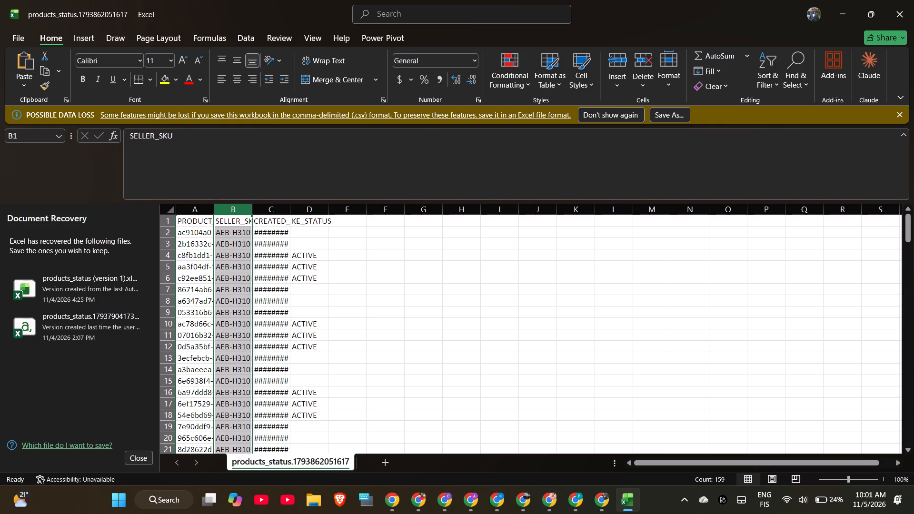
Set KE_STATUS to INACTIVE for all rows from AmayaASP01Wireless-01 to AmayaASP01Wireless-20 and save the file.
scroll(302, 243, "down", 4)
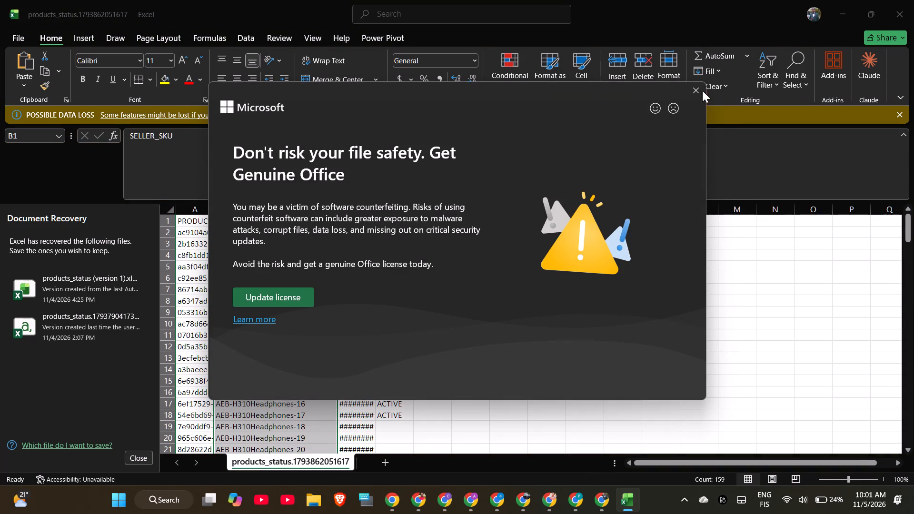
left_click(702, 90)
scroll(326, 342, "down", 20)
scroll(326, 342, "down", 2)
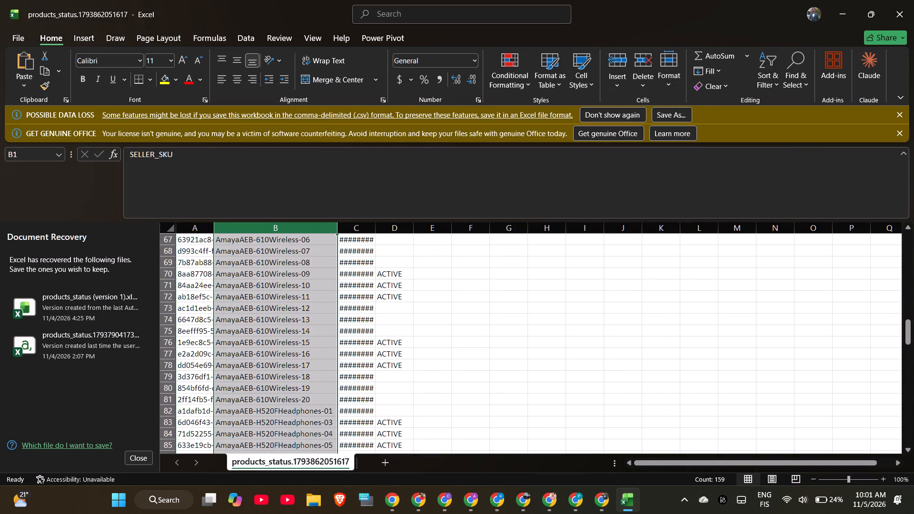
scroll(326, 346, "down", 16)
scroll(326, 346, "down", 6)
scroll(326, 346, "up", 6)
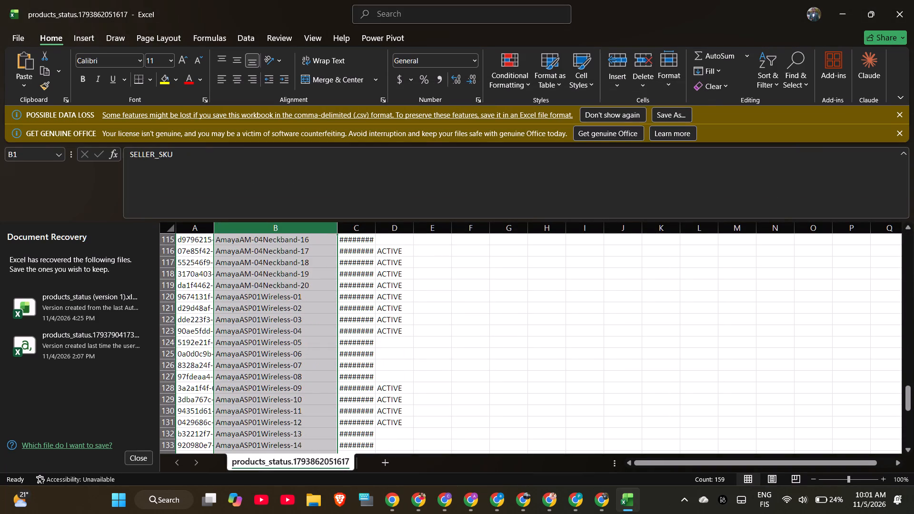
scroll(326, 346, "up", 3)
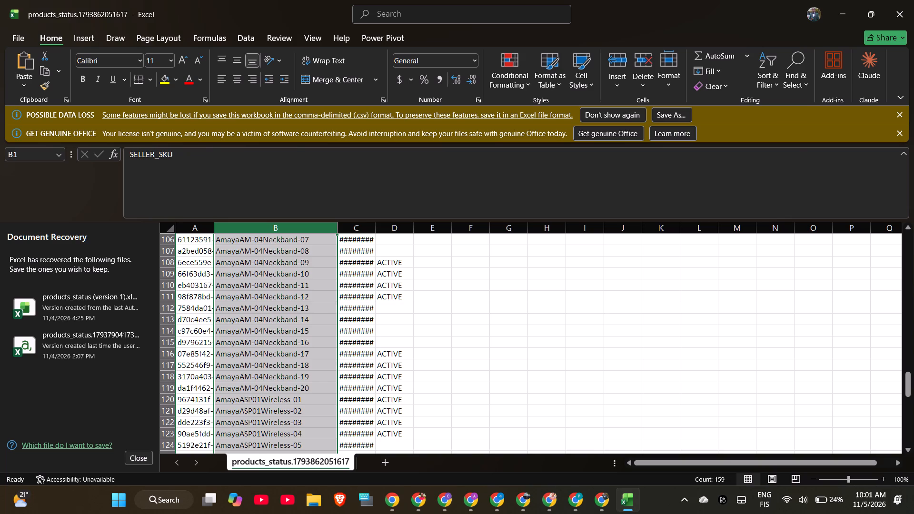
left_click(384, 401)
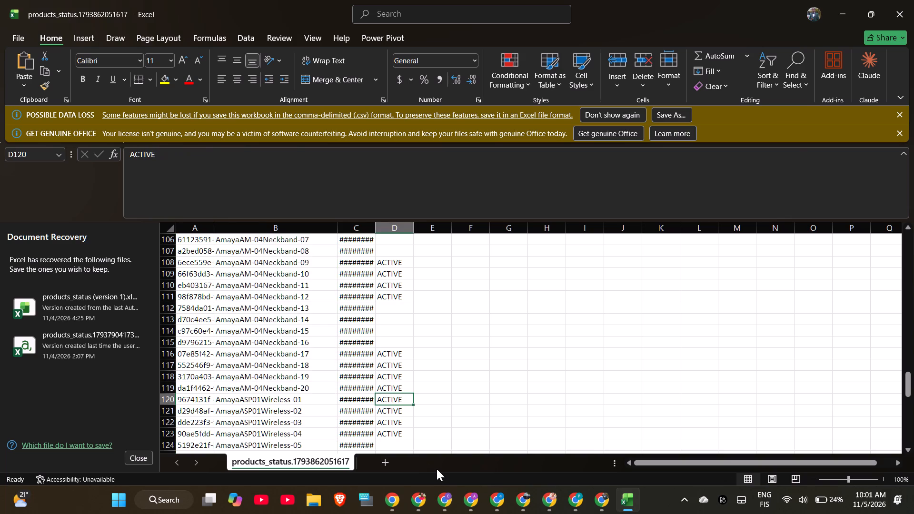
type("INACTIVE")
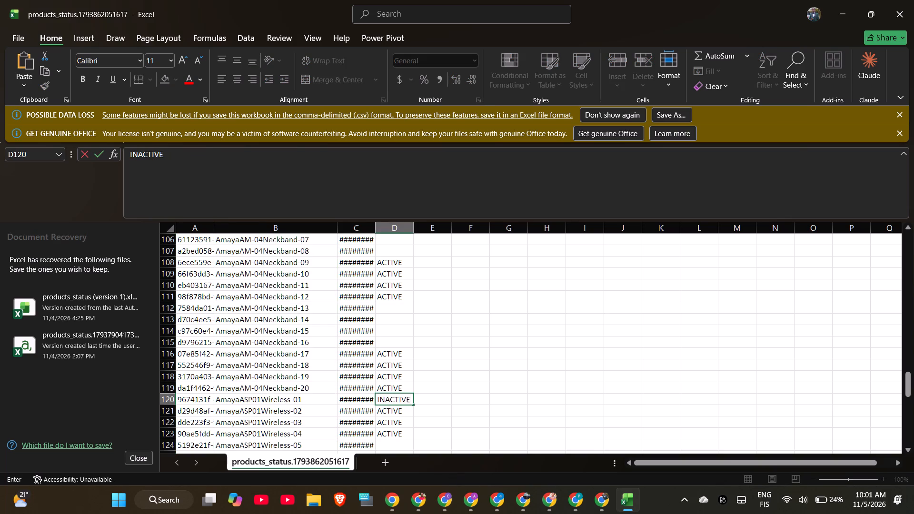
left_click_drag(413, 405, 402, 242)
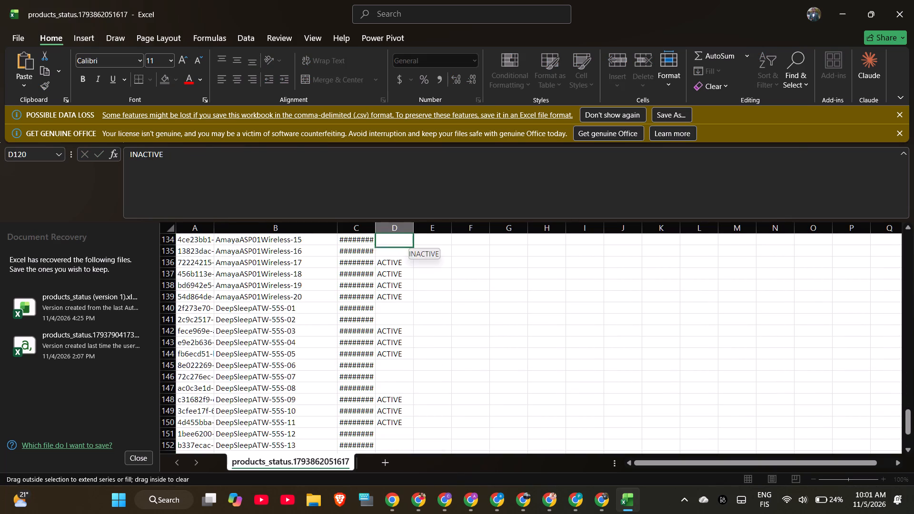
left_click_drag(402, 242, 390, 338)
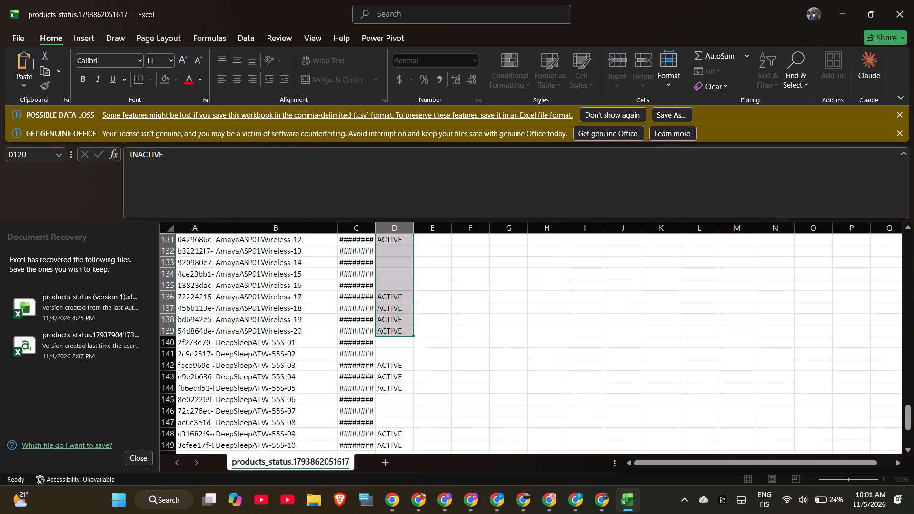
scroll(393, 422, "down", 10)
key("ctrl+s")
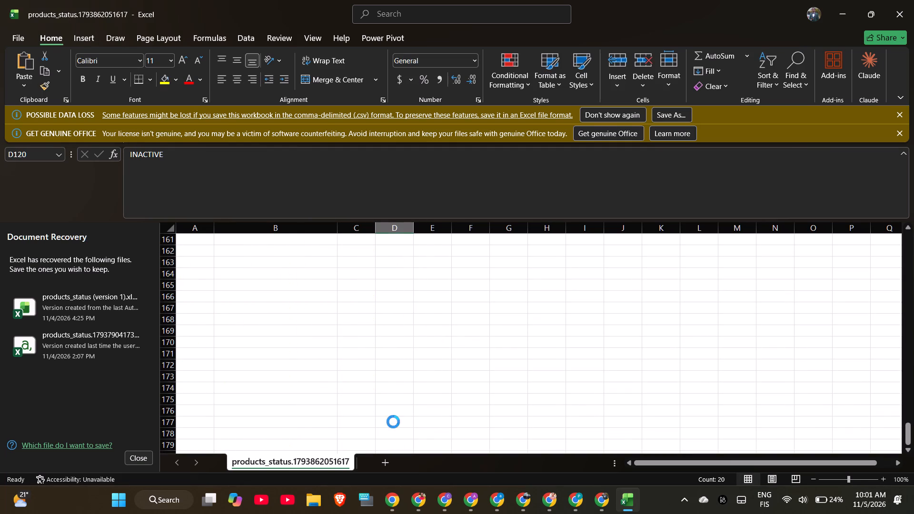
Return to the Premium Space shop's Import Status page in Chrome and start choosing the edited status file for upload.
left_click(396, 506)
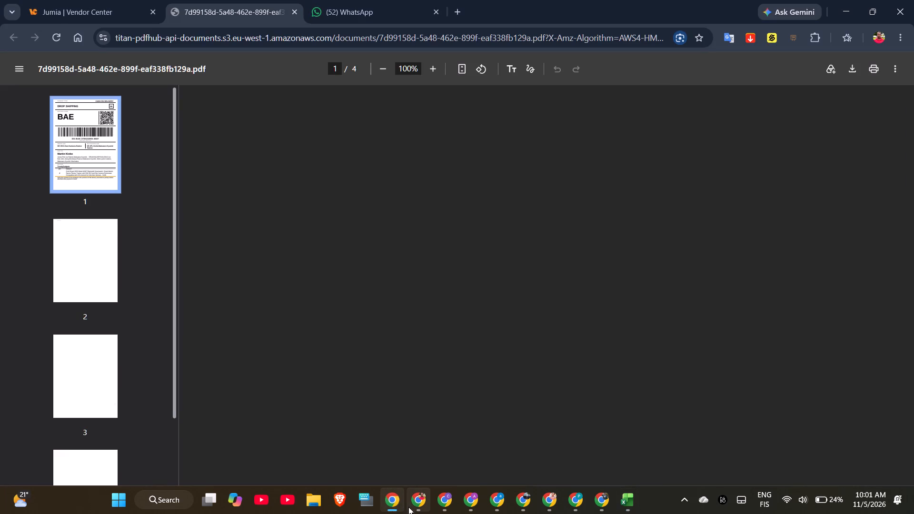
left_click(455, 507)
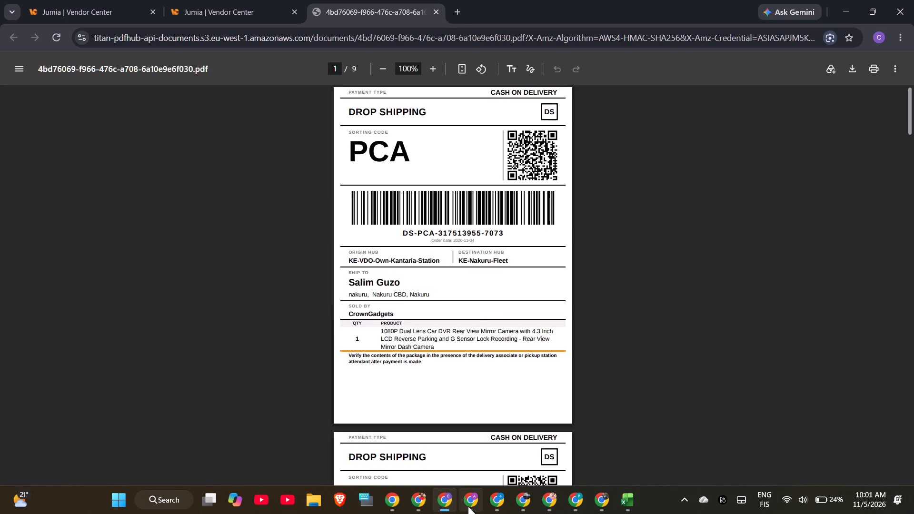
left_click(468, 506)
left_click(492, 512)
left_click(504, 267)
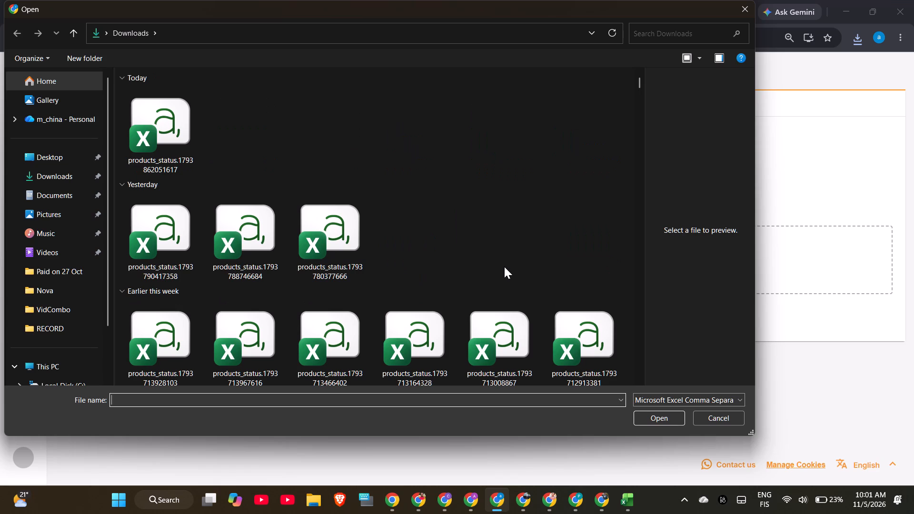
Upload today's file products_status.1793862051617 as the status import and refresh the import history.
double_click(163, 158)
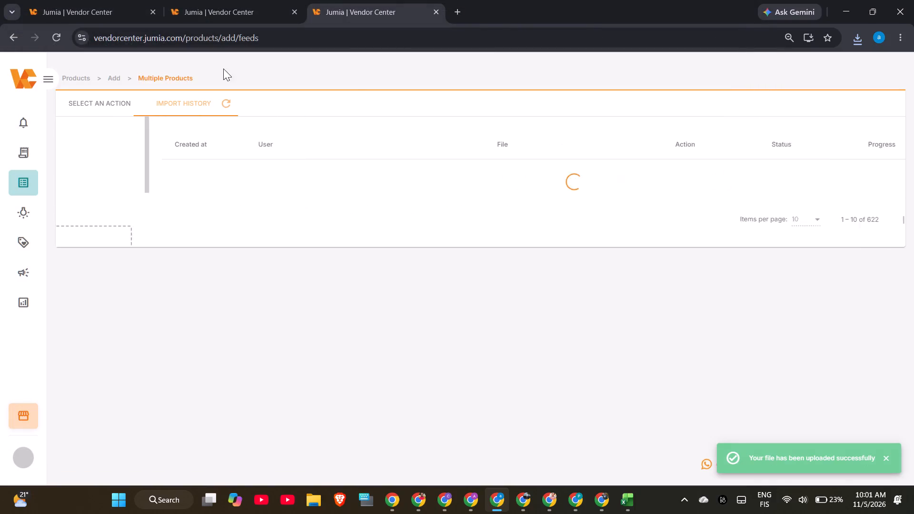
left_click(223, 101)
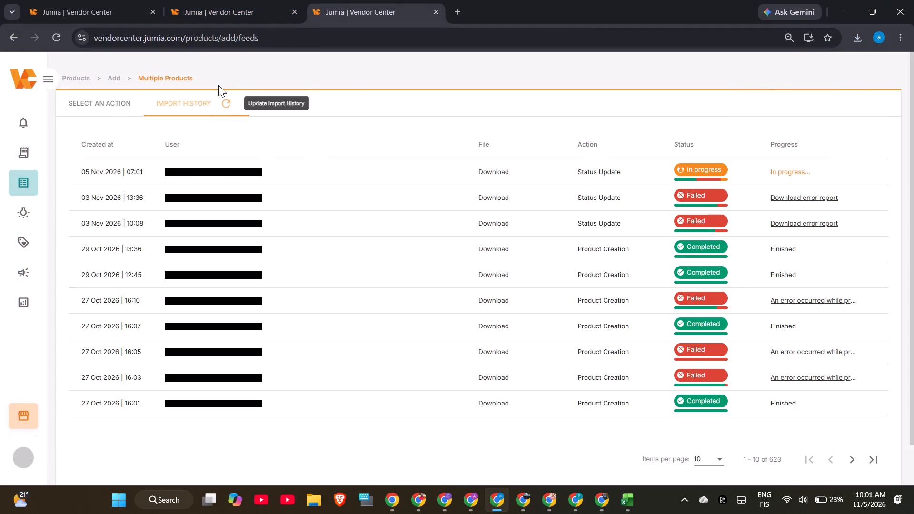
left_click(232, 109)
Return to Premium Space's Product Management page, clear the Seller SKU search, and look through the first page of Kenya products.
left_click(173, 0)
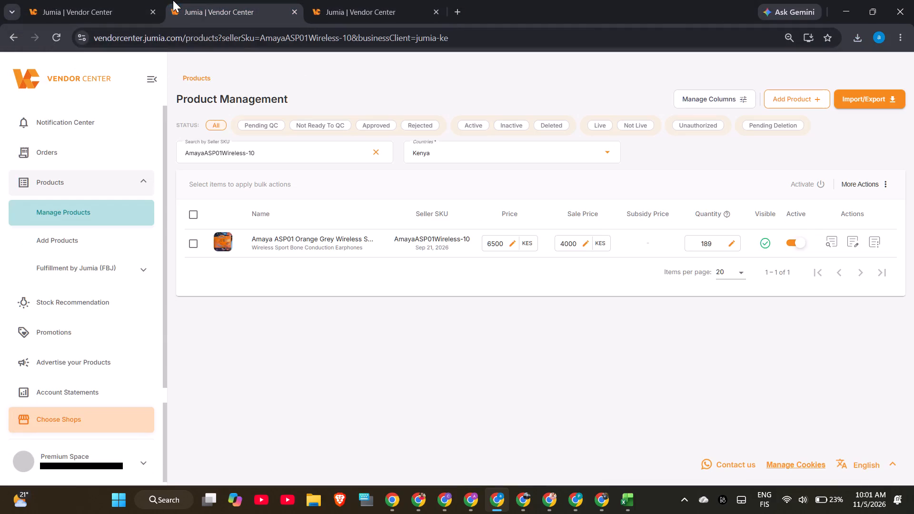
left_click(373, 145)
left_click(375, 154)
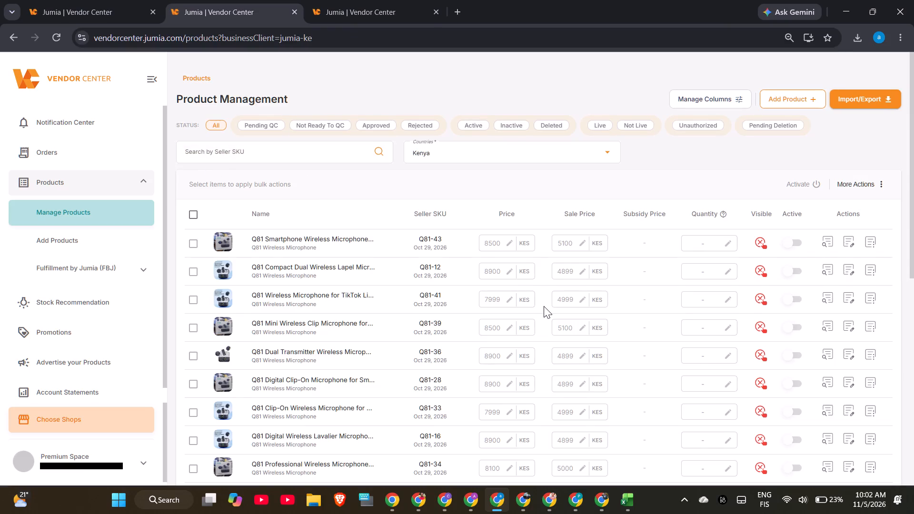
scroll(228, 272, "down", 4)
scroll(291, 188, "down", 10)
scroll(436, 341, "down", 5)
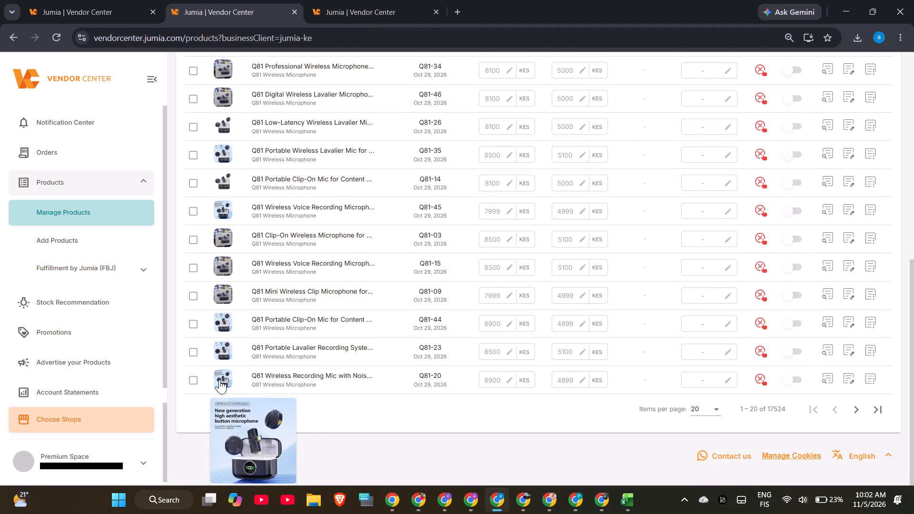
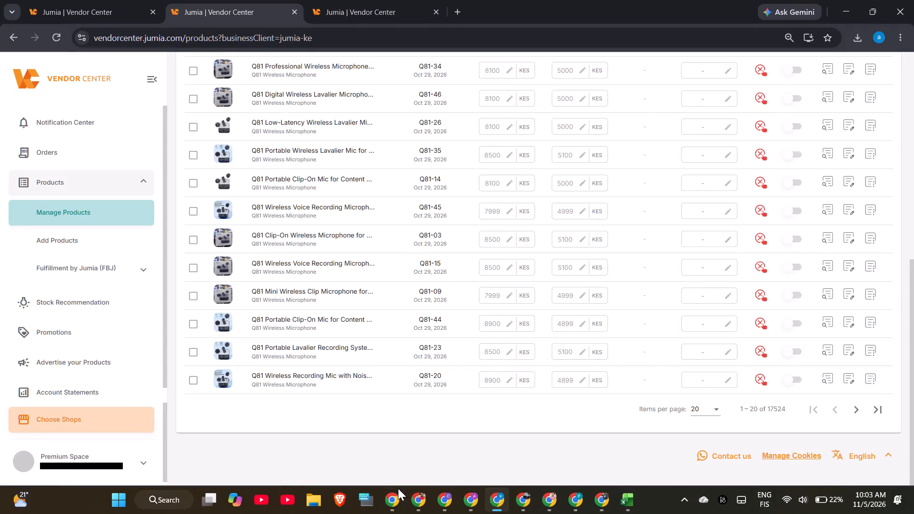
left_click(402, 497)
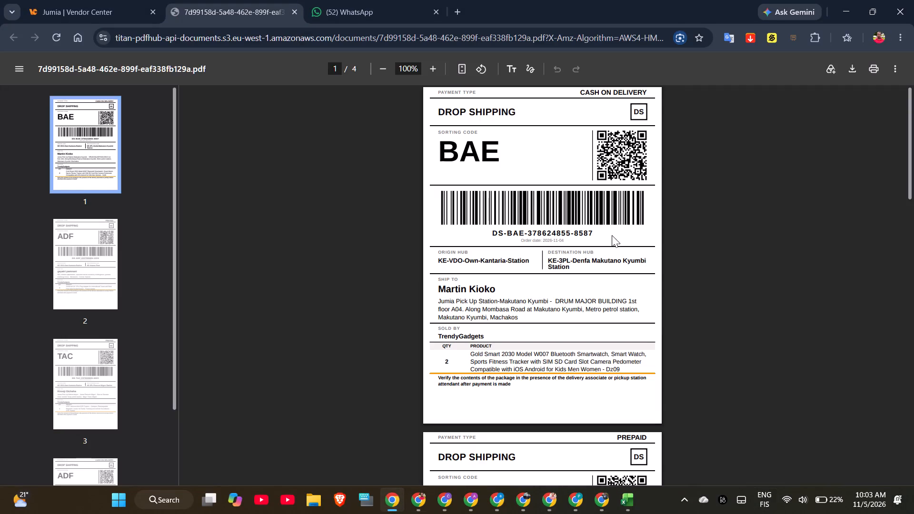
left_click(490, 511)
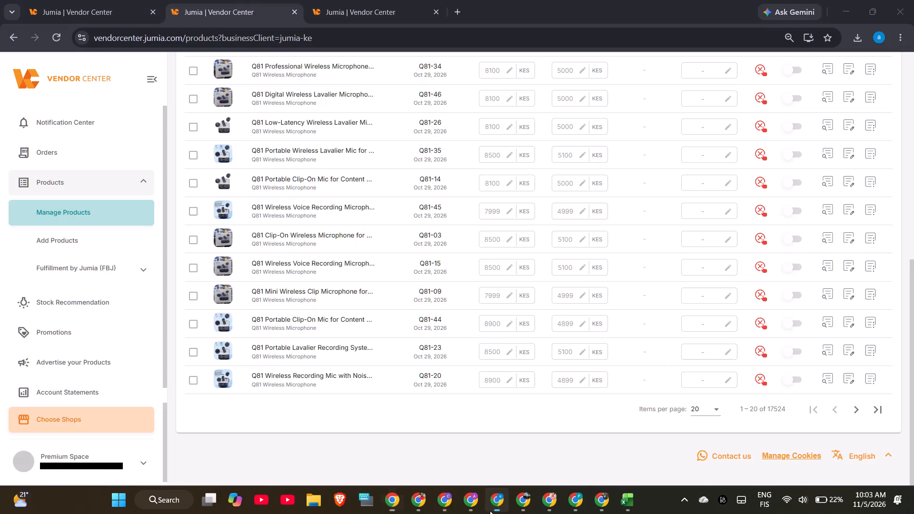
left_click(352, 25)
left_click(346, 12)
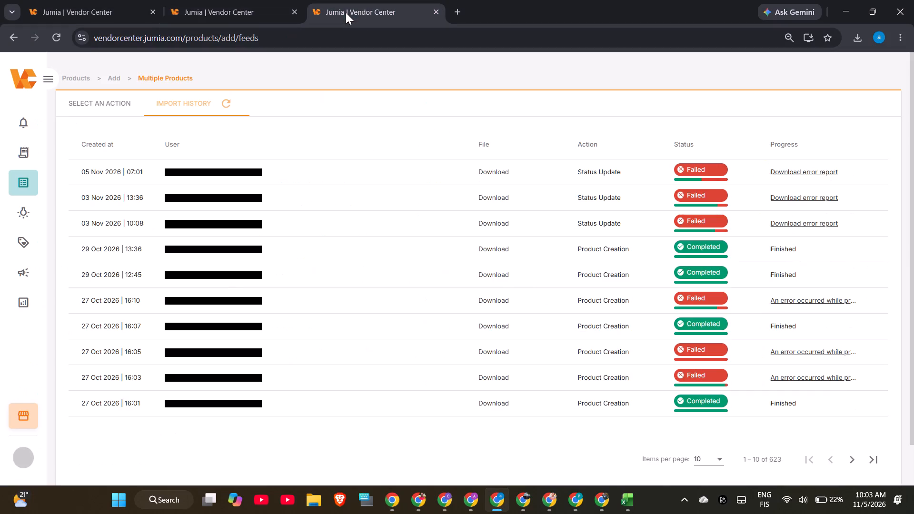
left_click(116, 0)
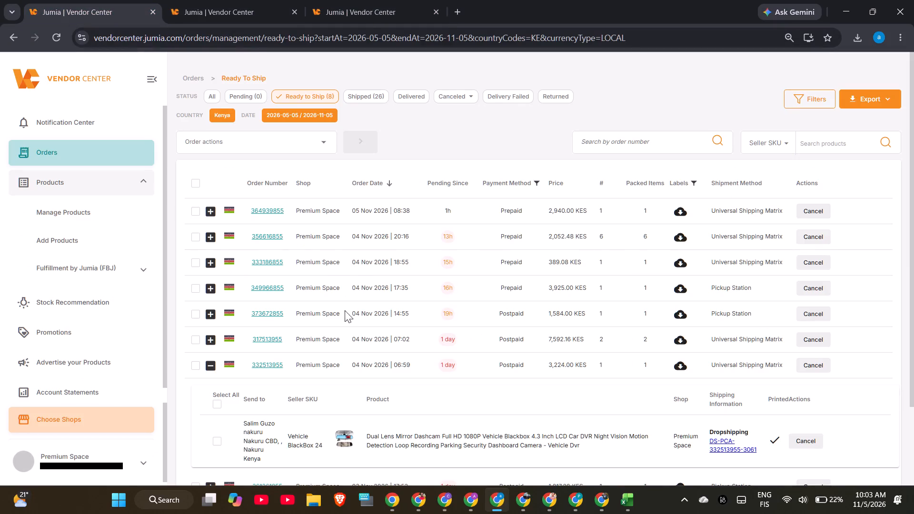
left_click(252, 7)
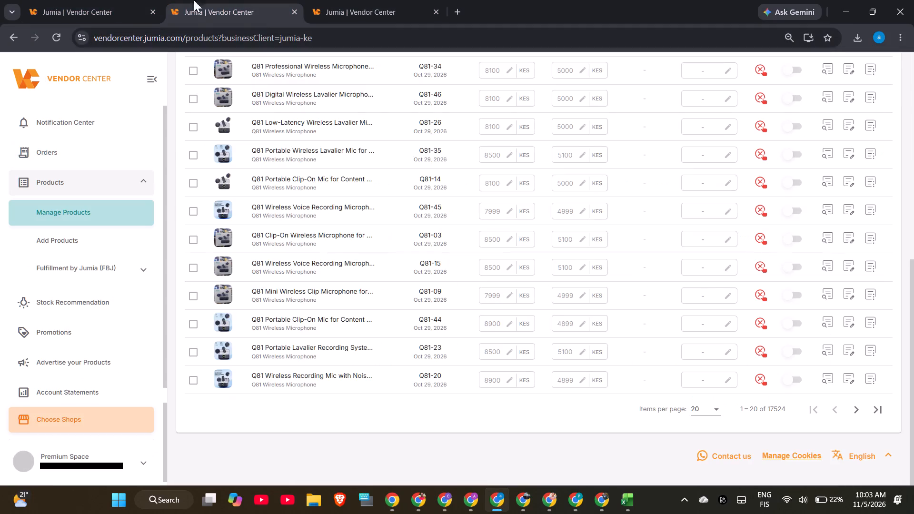
Select all of the Premium Space shop's Ready To Ship orders and print labels for the selected items.
left_click(48, 0)
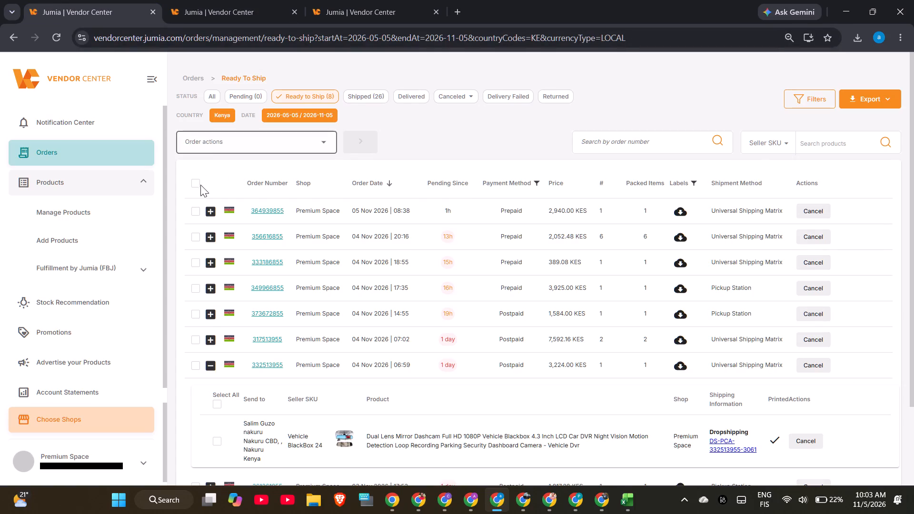
scroll(278, 300, "down", 2)
scroll(194, 104, "up", 2)
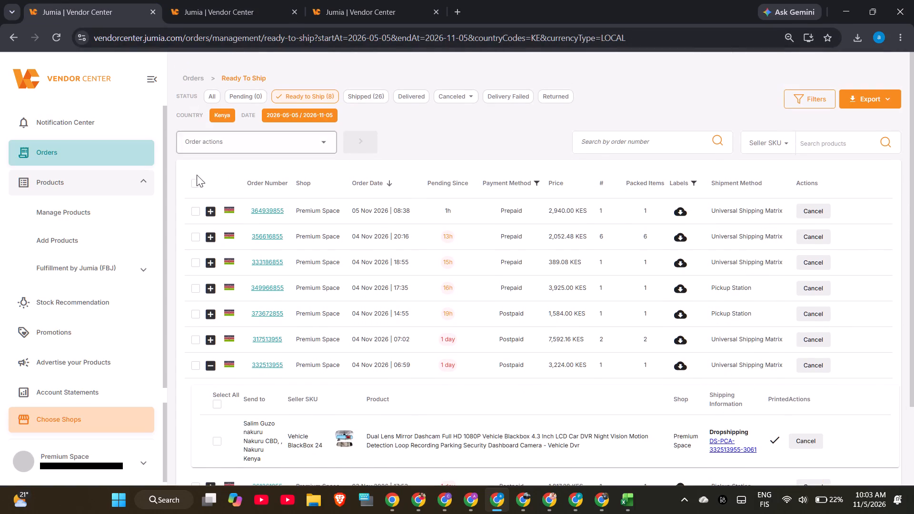
left_click(195, 183)
double_click(227, 150)
left_click(376, 147)
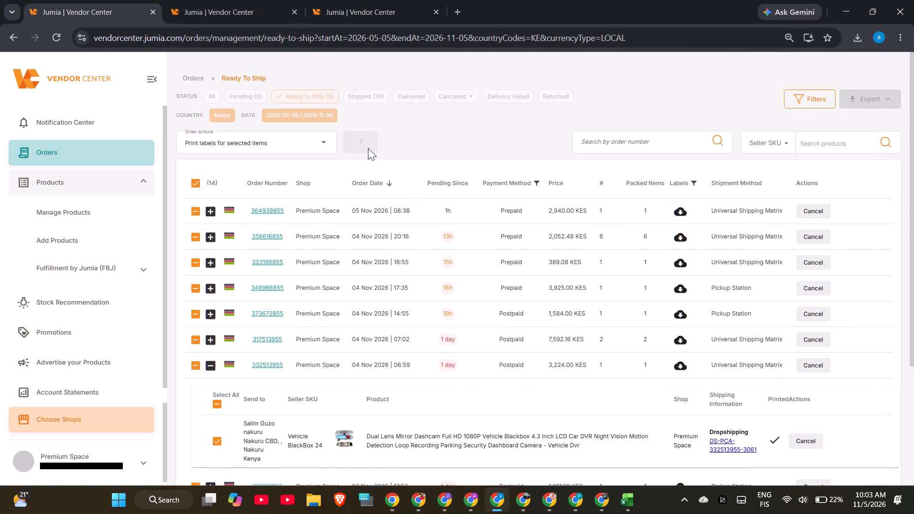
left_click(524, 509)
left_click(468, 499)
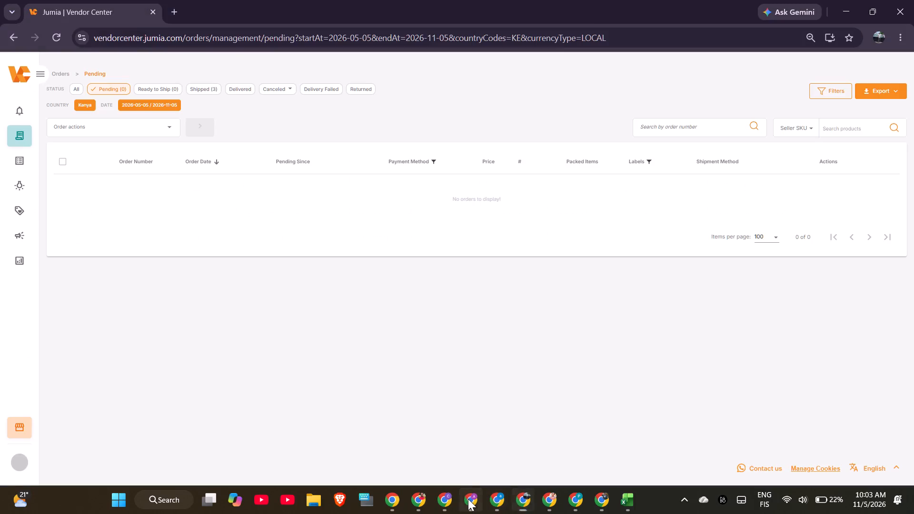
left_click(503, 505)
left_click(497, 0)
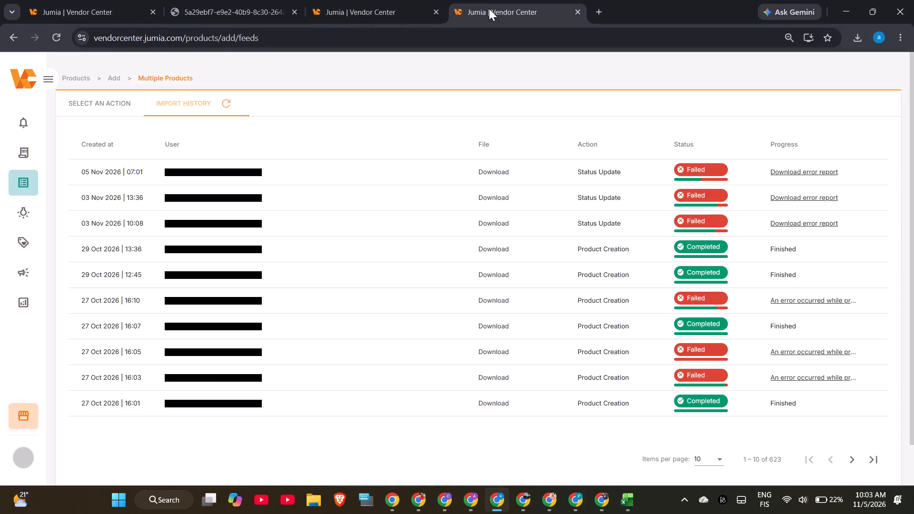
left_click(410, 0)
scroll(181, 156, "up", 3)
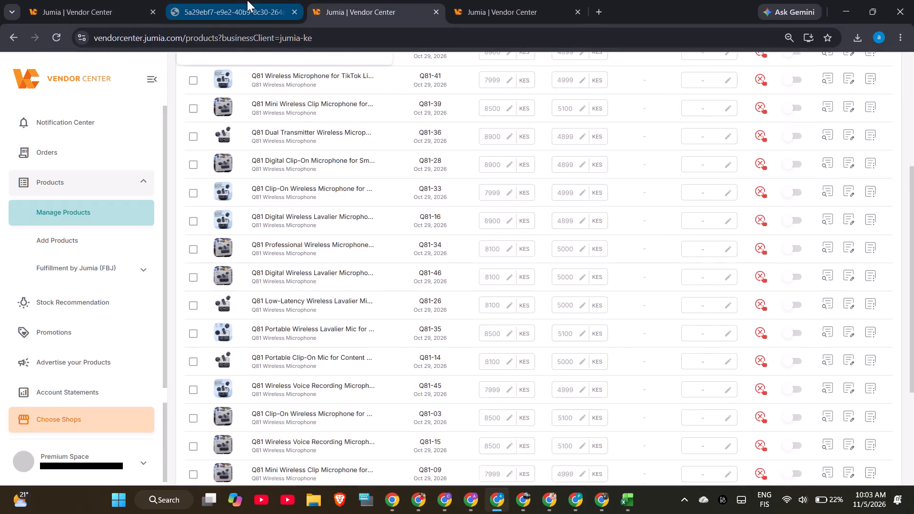
left_click(248, 0)
left_click(98, 0)
left_click(296, 11)
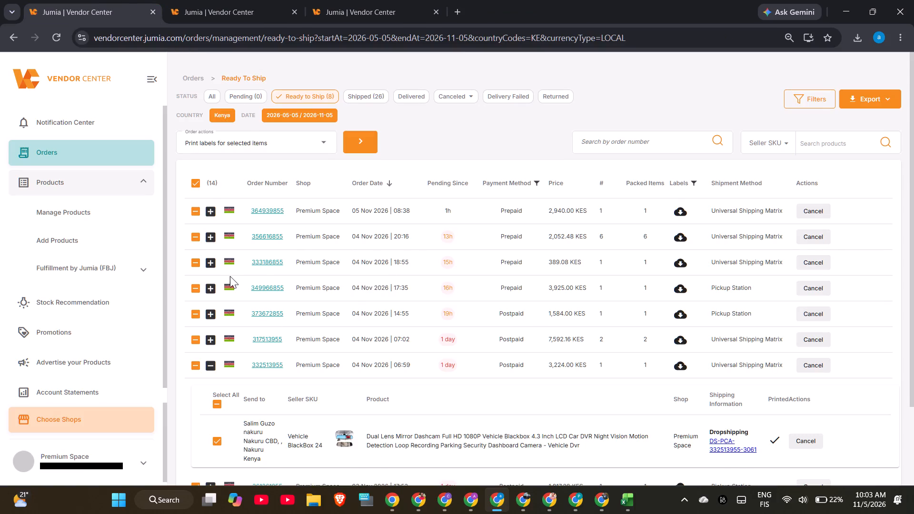
left_click(211, 288)
left_click(200, 291)
left_click(193, 288)
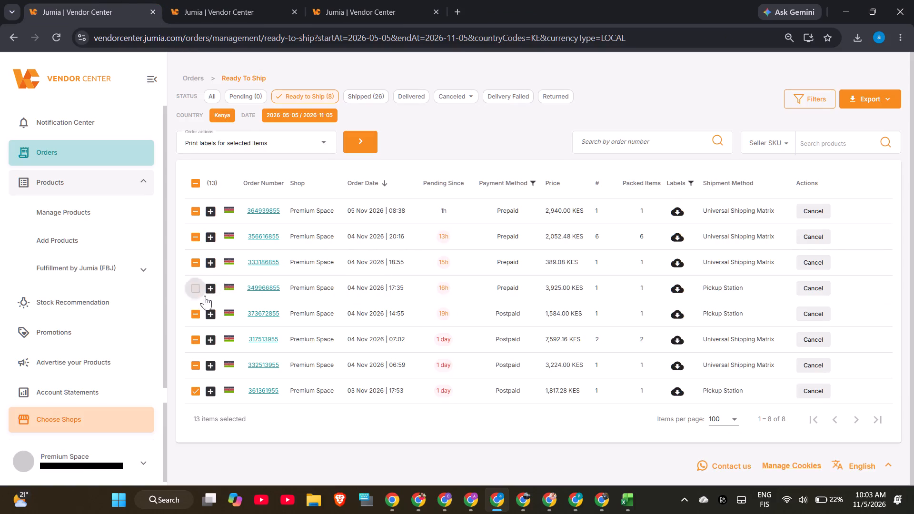
left_click(211, 289)
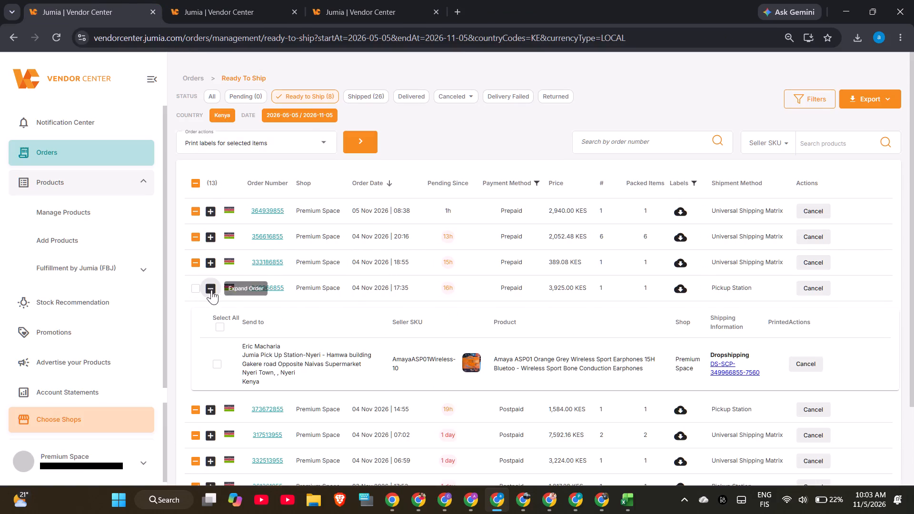
left_click(362, 144)
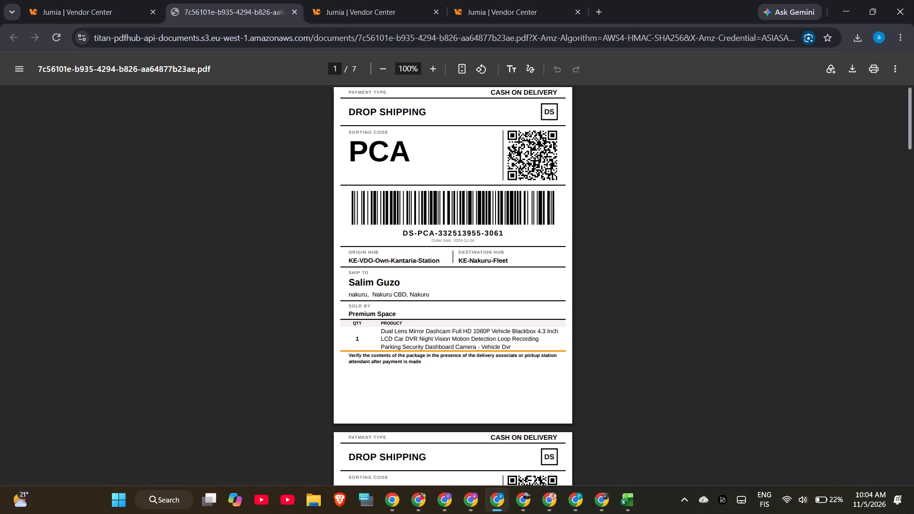
Save the Premium Space shop's shipping label PDF to the Downloads folder.
left_click(855, 43)
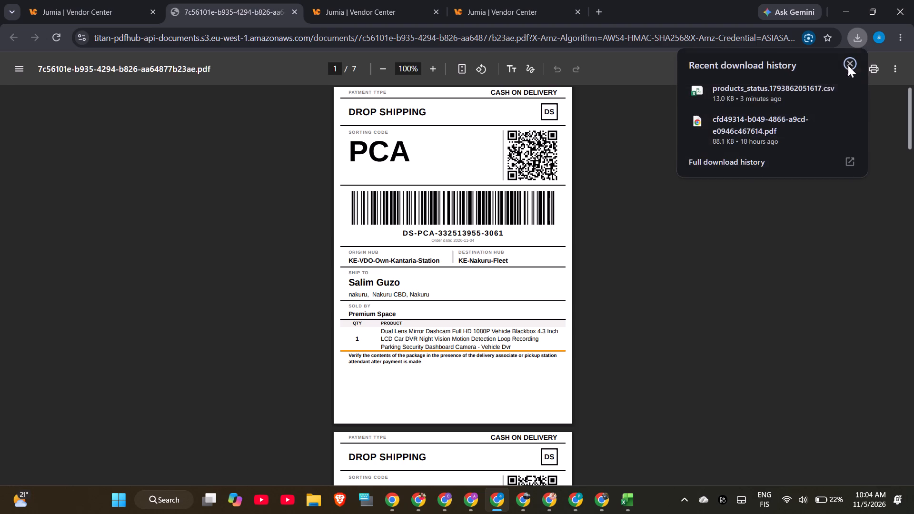
left_click(832, 205)
left_click(853, 74)
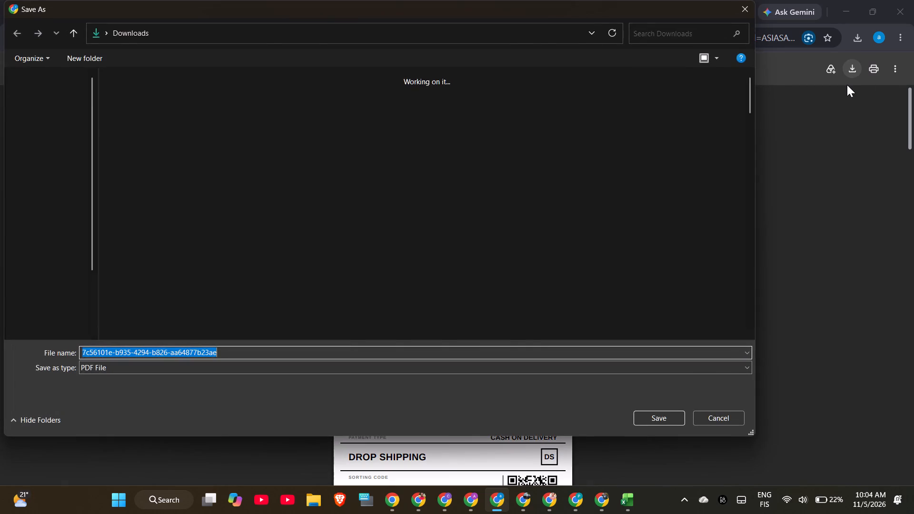
key("Return")
Switch to the next shop's Vendor Center window and view its Ready To Ship orders.
left_click(524, 497)
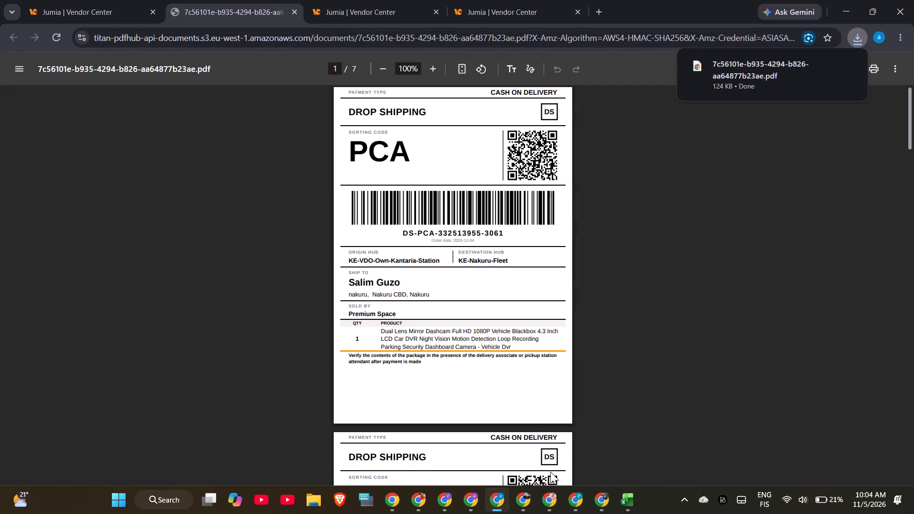
left_click(525, 510)
left_click(156, 89)
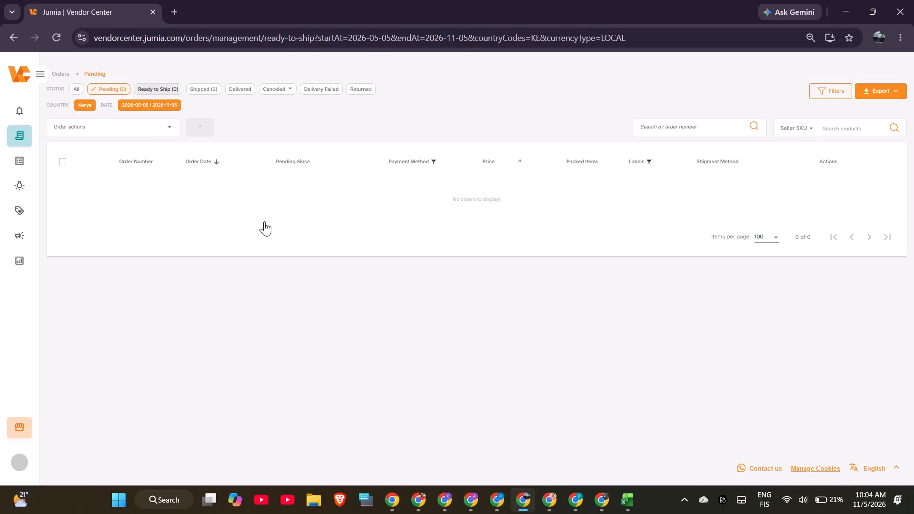
left_click(550, 504)
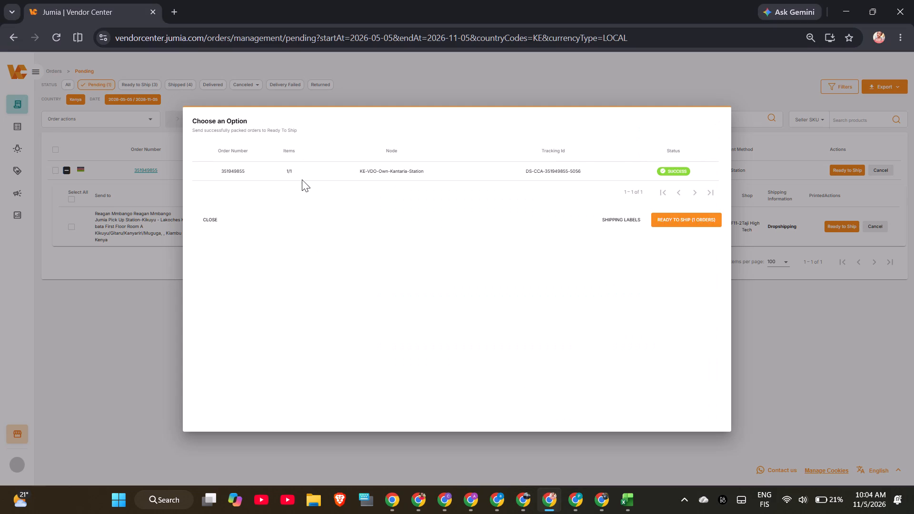
left_click(676, 215)
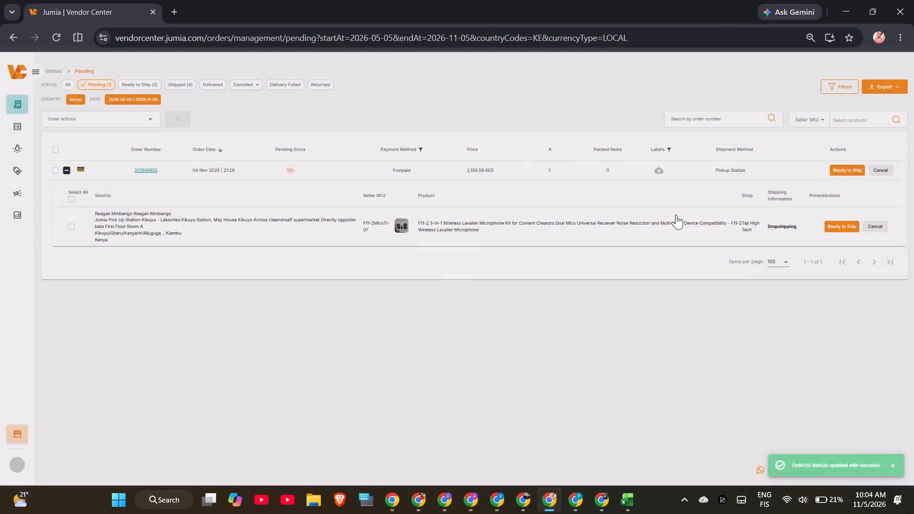
Expand the Taji High Tech shop's Ready To Ship orders to check them, and print labels for all of them.
double_click(145, 89)
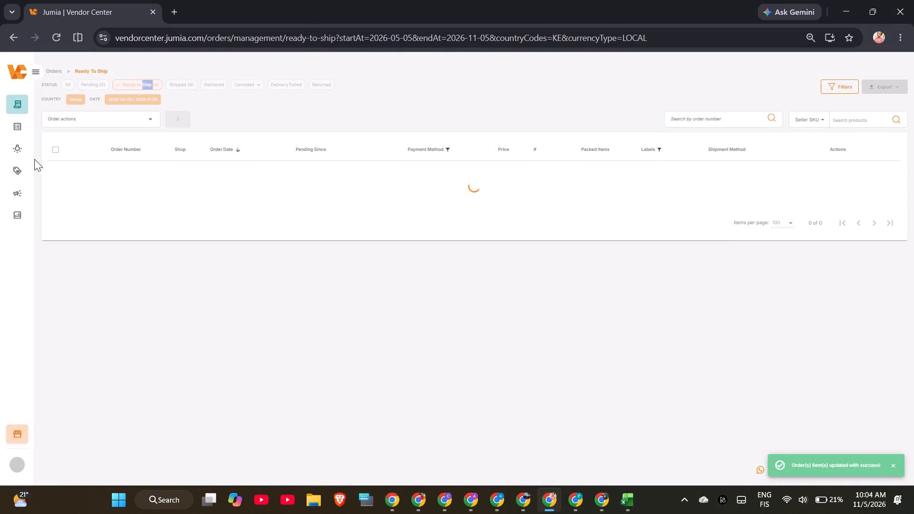
left_click(67, 227)
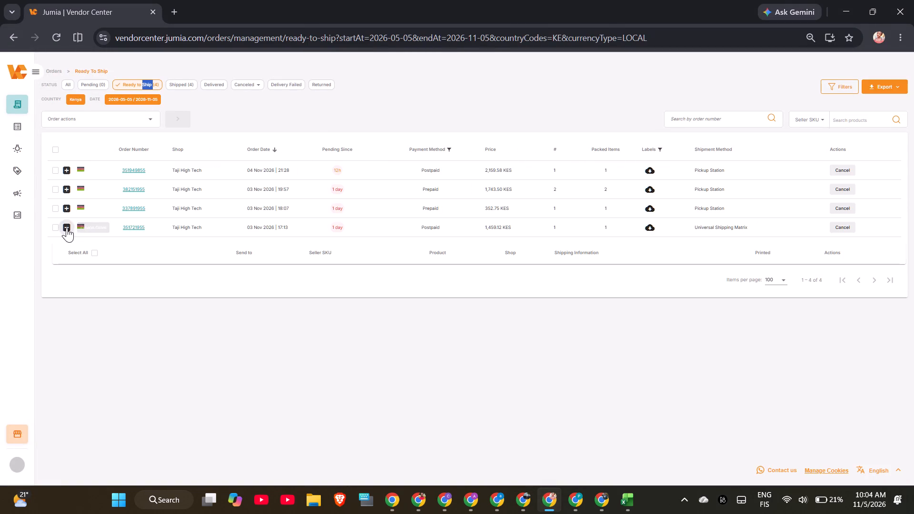
left_click(64, 207)
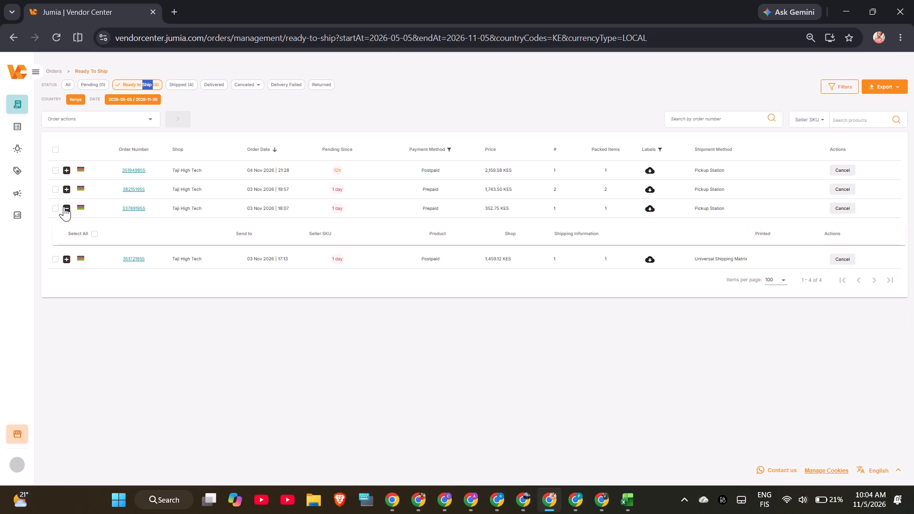
left_click(66, 186)
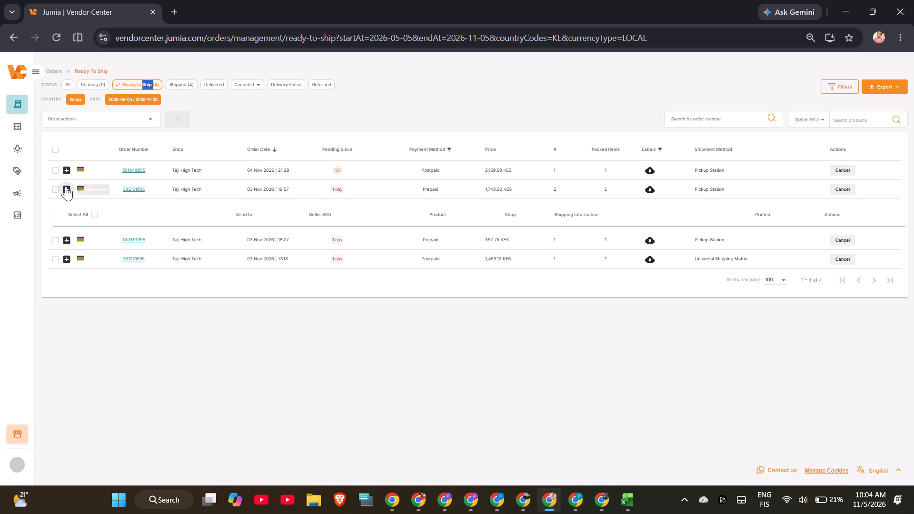
left_click(69, 170)
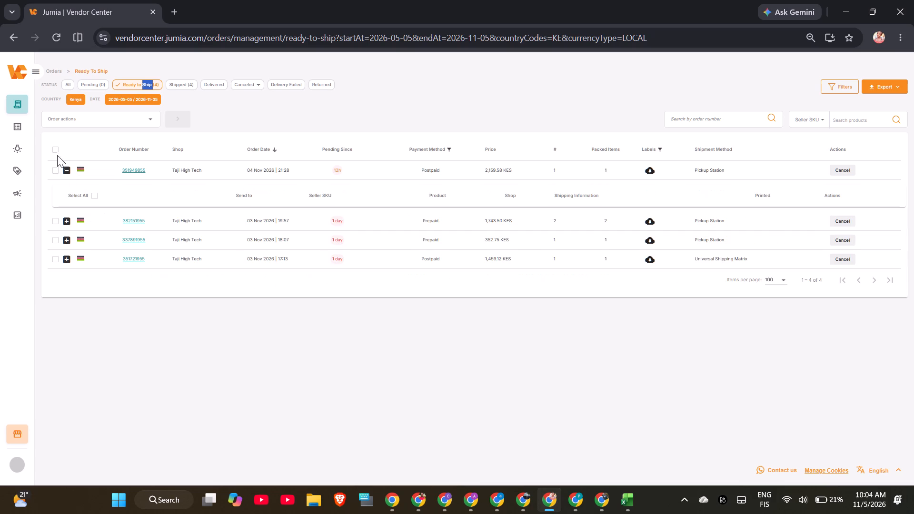
left_click(57, 152)
double_click(102, 121)
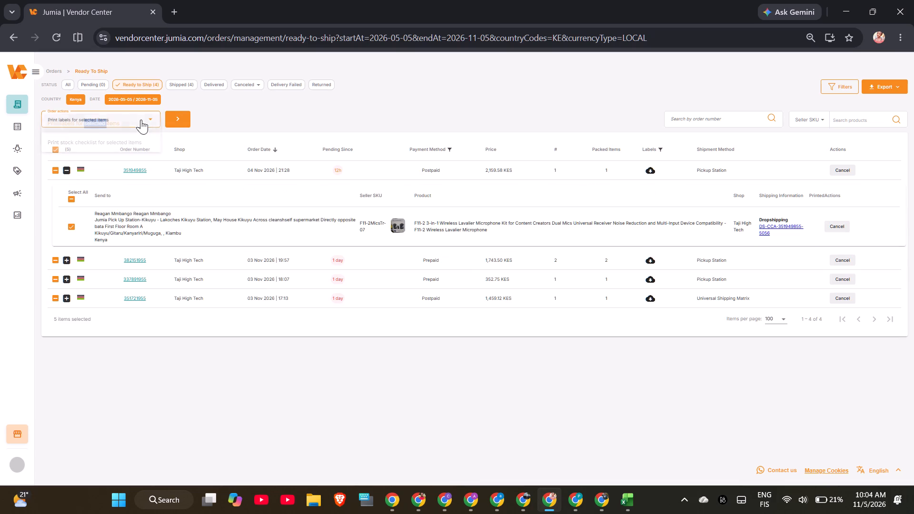
left_click(178, 119)
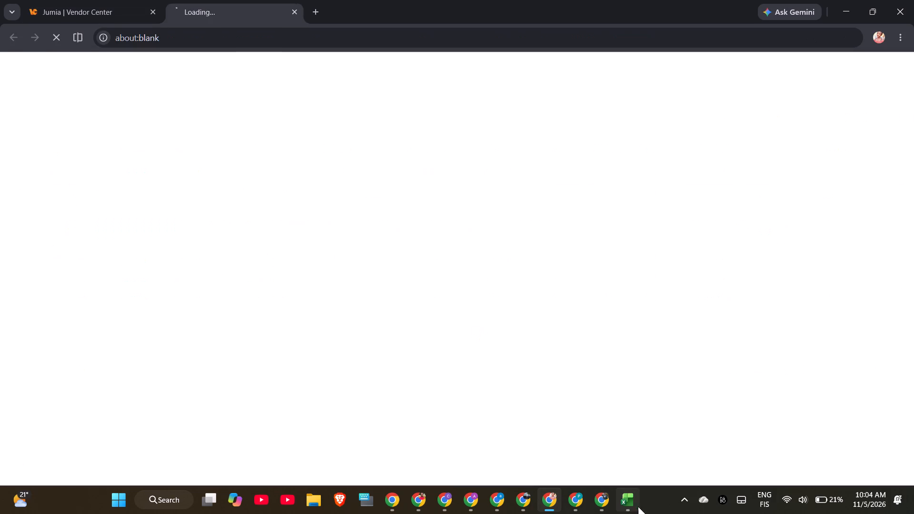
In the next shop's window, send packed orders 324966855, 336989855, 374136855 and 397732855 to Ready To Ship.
left_click(583, 499)
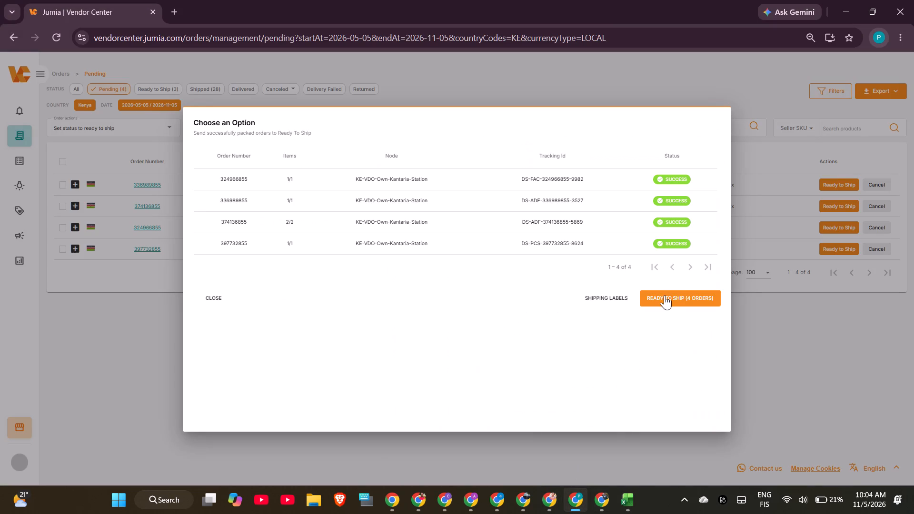
left_click(665, 295)
Switch to the Platinum Place shop's window and download its shipping label PDF.
left_click(608, 513)
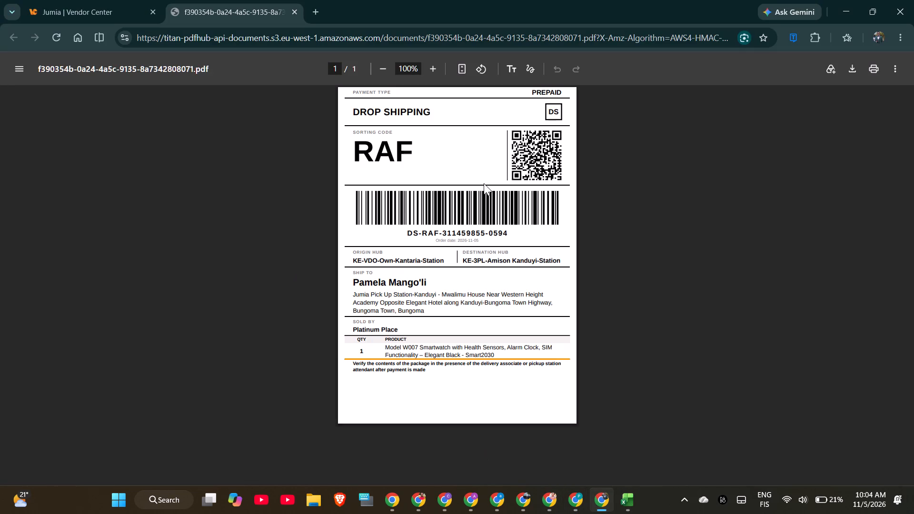
left_click(850, 65)
key("Return")
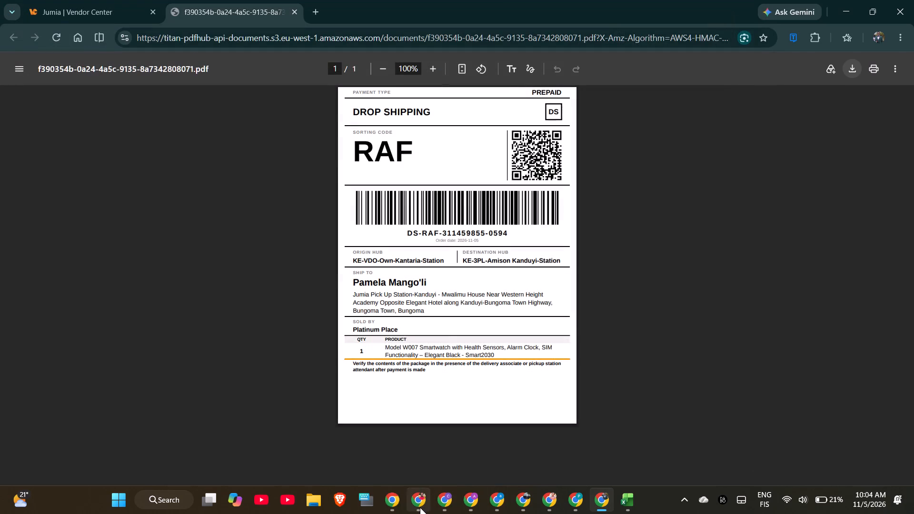
Switch to the TrendyGadgets shop's window and download its shipping label PDF.
left_click(397, 507)
left_click(854, 67)
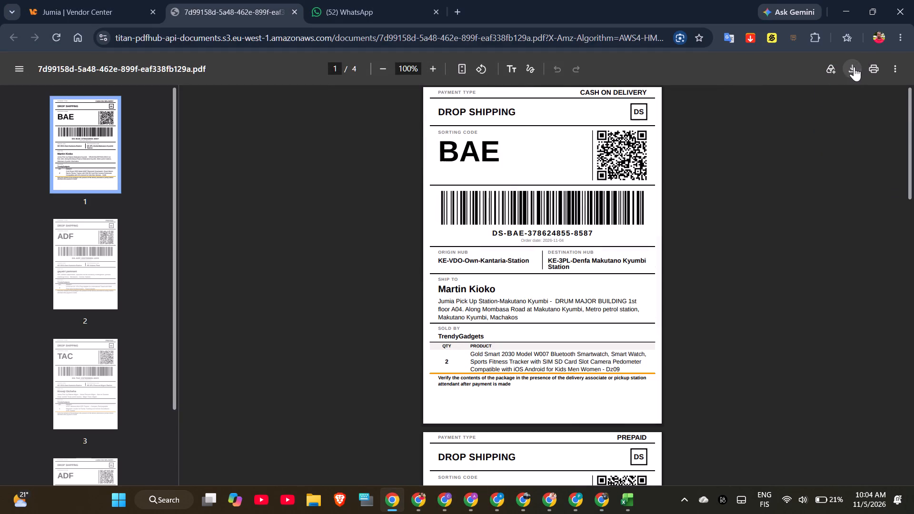
key("Return")
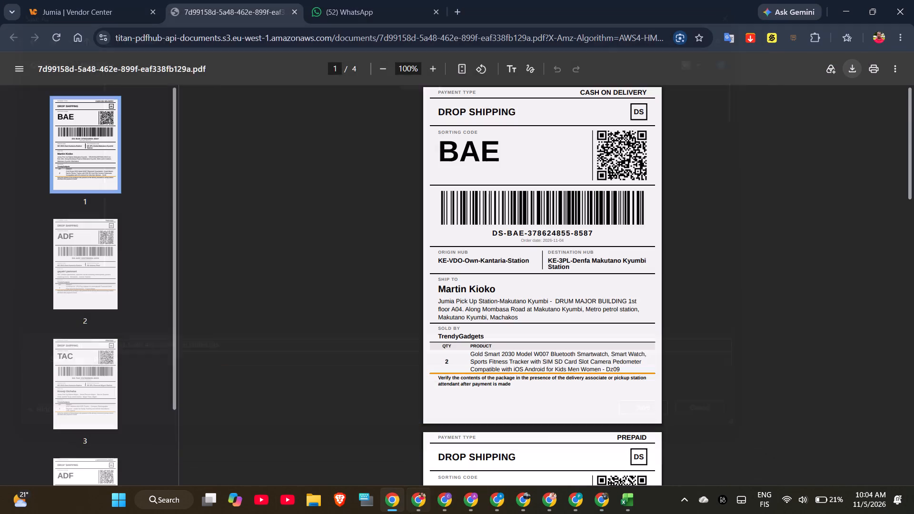
Switch to the Trend Withus 254 shop's window and download its shipping label PDF.
left_click(428, 503)
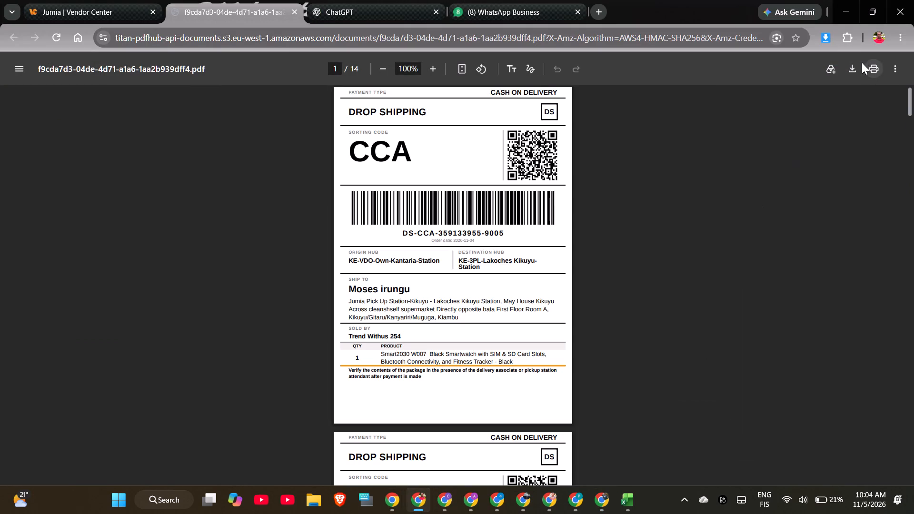
left_click(854, 68)
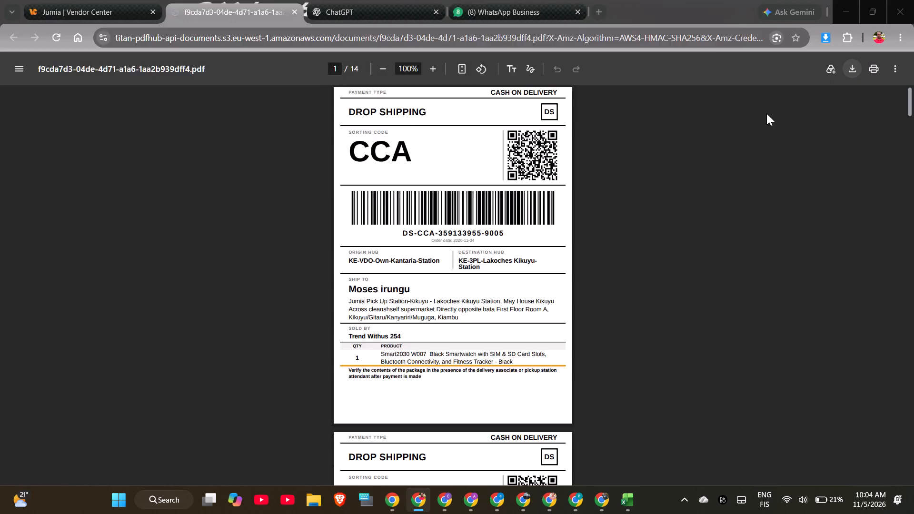
key("Return")
Switch to the CrownGadgets shop's window and download its shipping label PDF.
left_click(451, 513)
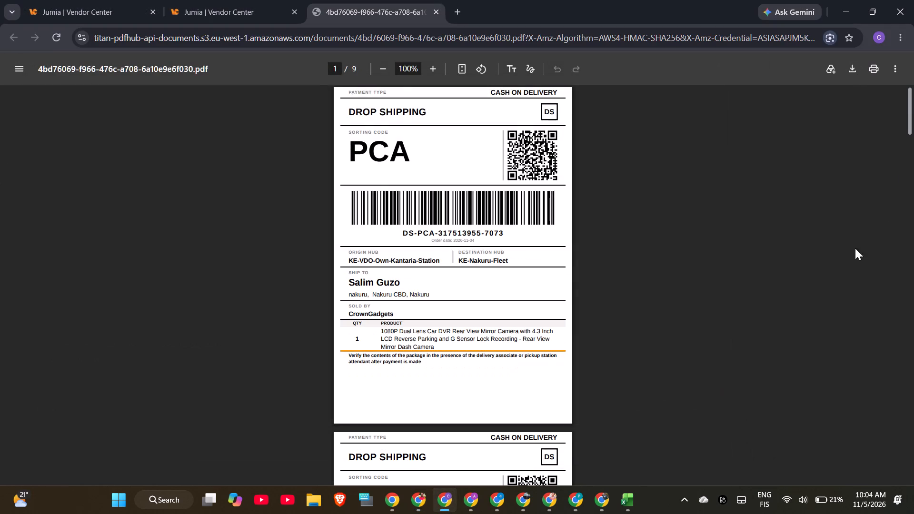
left_click(850, 69)
key("Return")
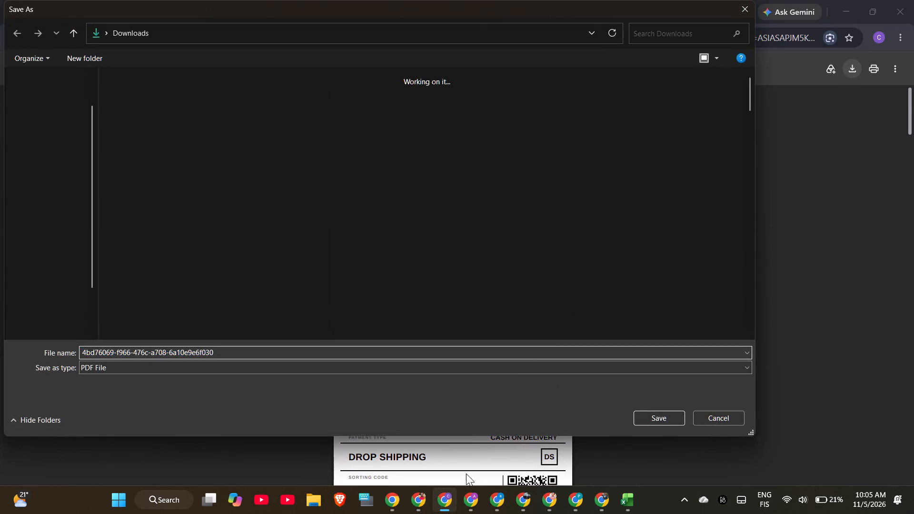
Switch to the Mountain Space shop's window and download its shipping label PDF.
left_click(465, 511)
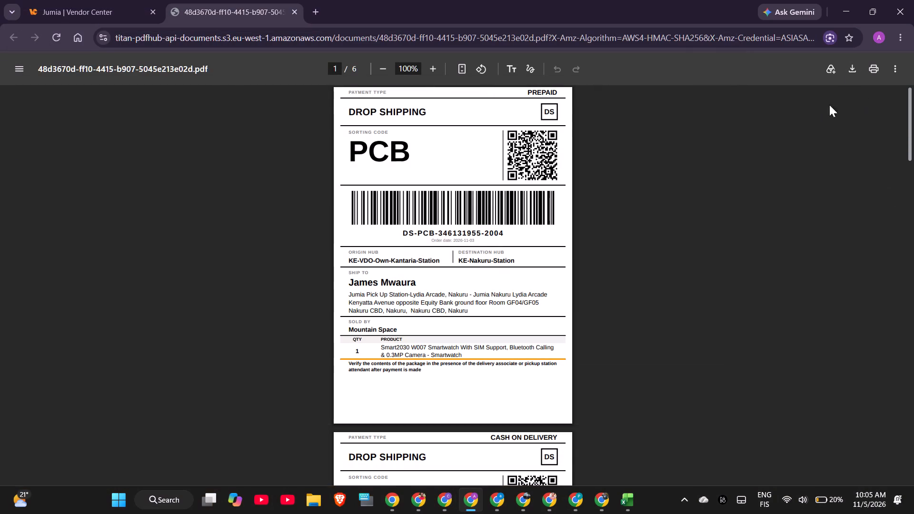
left_click(854, 69)
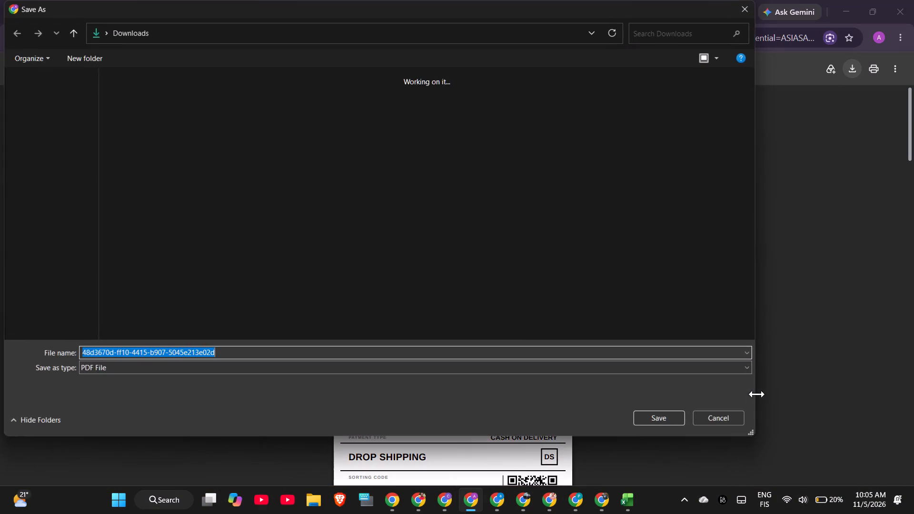
key("Return")
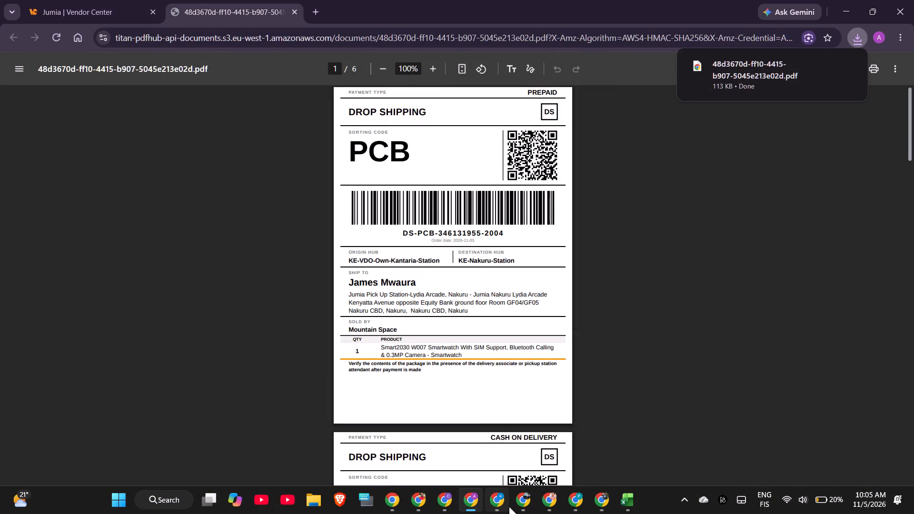
Skip the Premium Space window and the shop without Ready To Ship orders, and download the Taji High Tech shop's shipping label PDF.
left_click(497, 508)
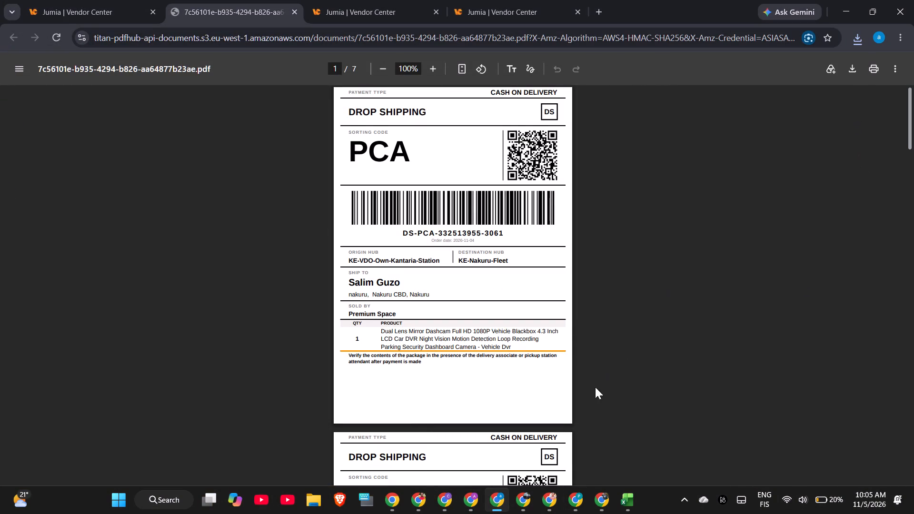
left_click(524, 497)
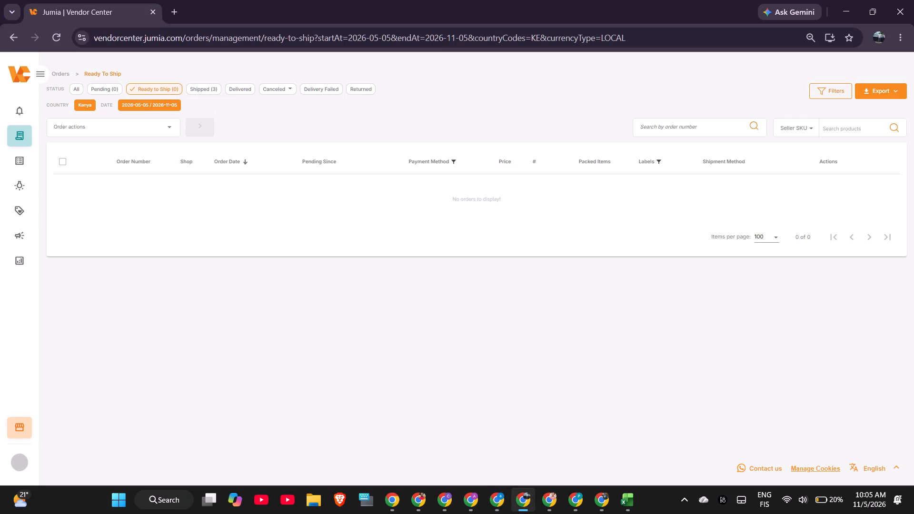
left_click(545, 510)
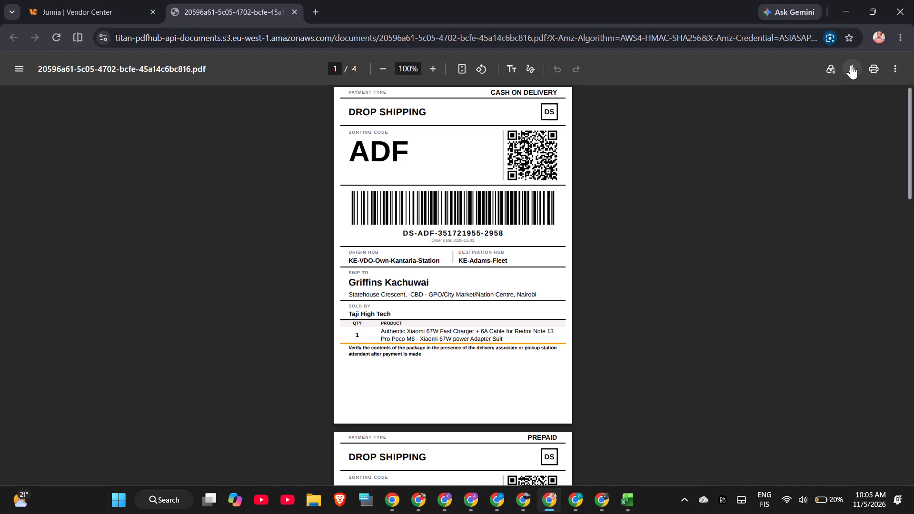
left_click(851, 65)
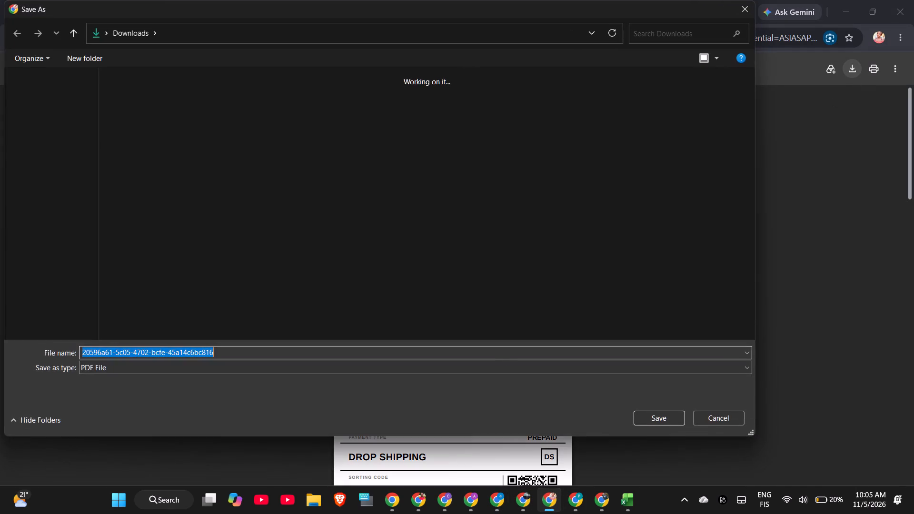
key("Return")
In the TonPat Technologies shop's window, select all Ready To Ship orders, expand the newest and oldest to check them, and print the labels.
left_click(569, 504)
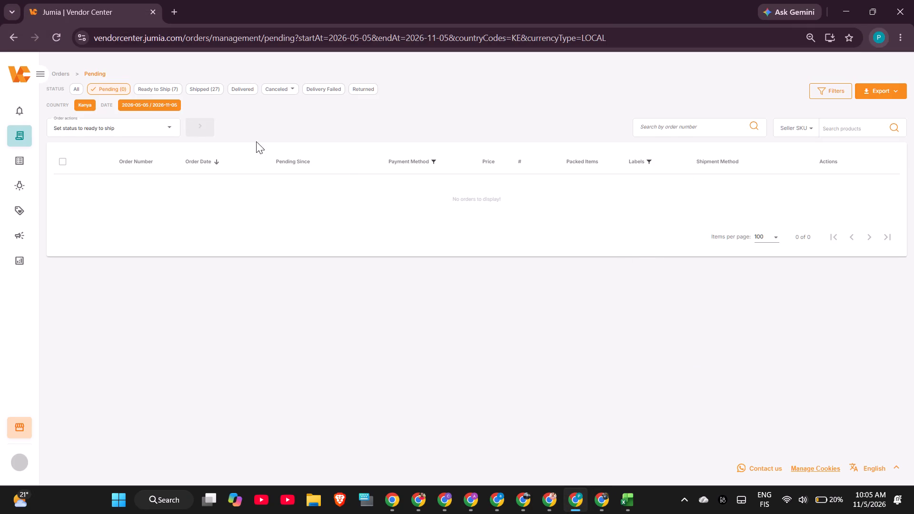
left_click(171, 92)
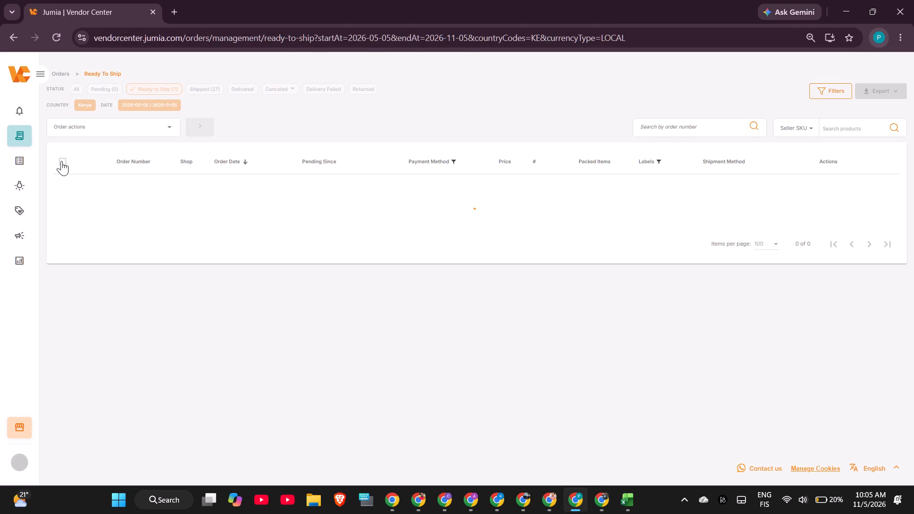
left_click(61, 161)
left_click(80, 188)
left_click(74, 184)
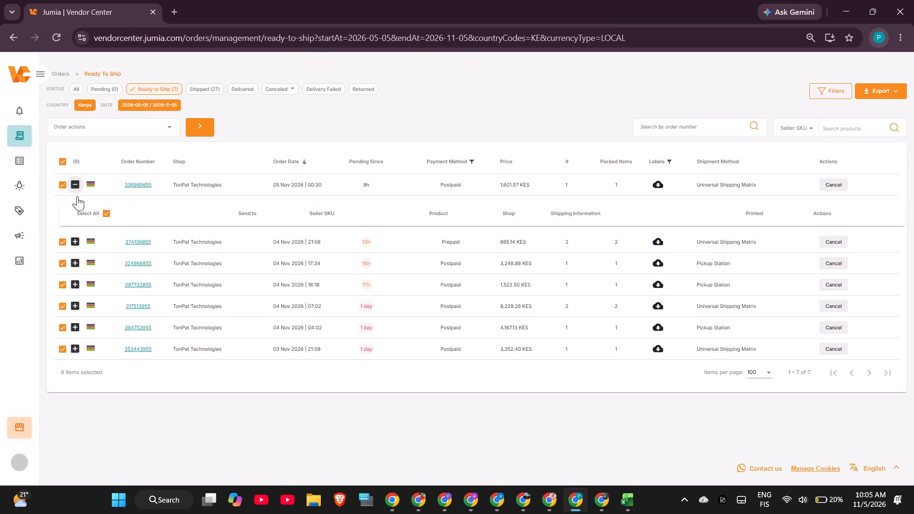
left_click(76, 350)
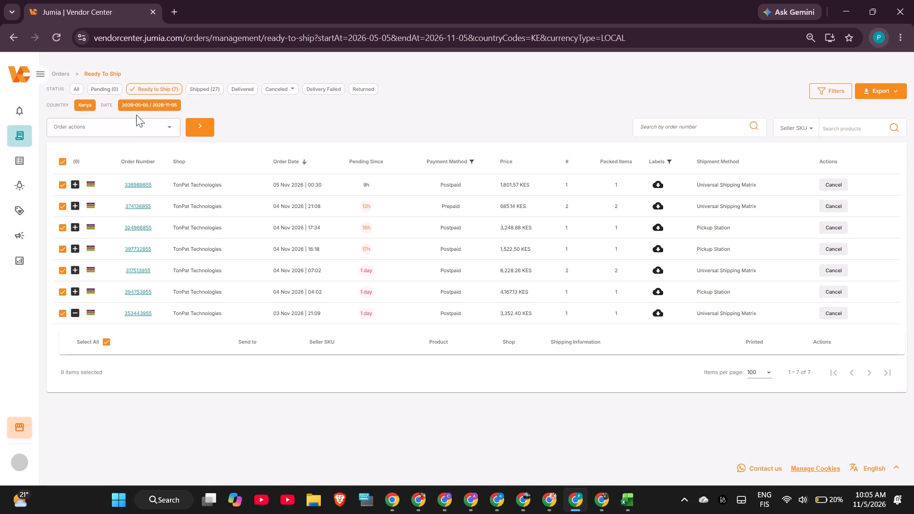
double_click(132, 126)
left_click(182, 126)
left_click(207, 127)
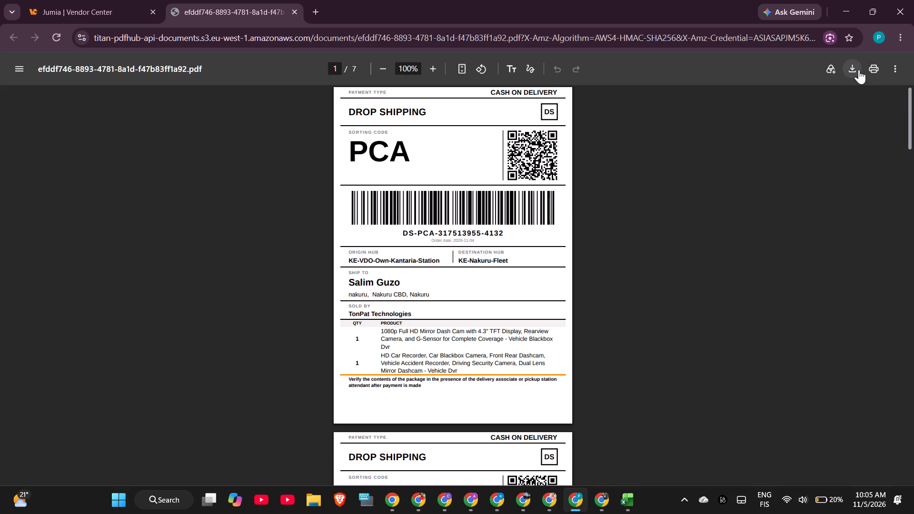
Download the TonPat Technologies shop's shipping label PDF.
left_click(859, 69)
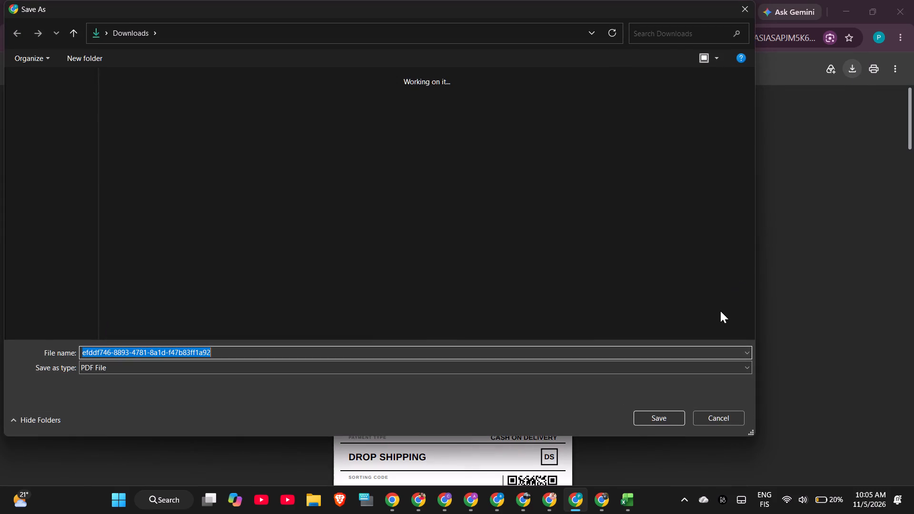
key("Return")
Recheck the label PDFs in the Platinum Place and TrendyGadgets shops' windows.
left_click(593, 504)
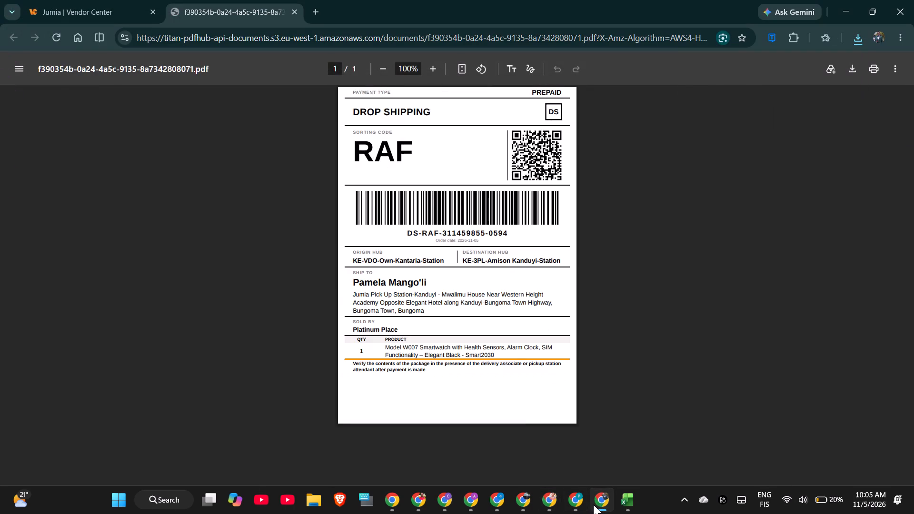
left_click(396, 495)
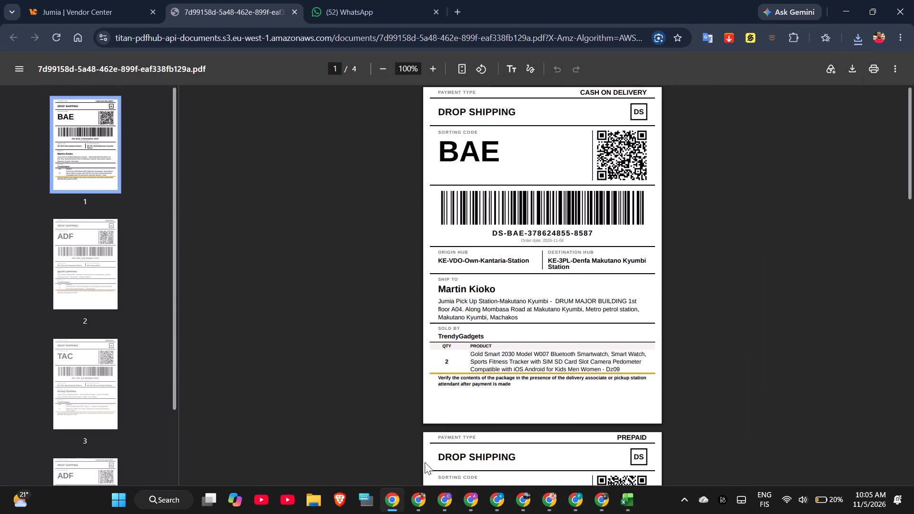